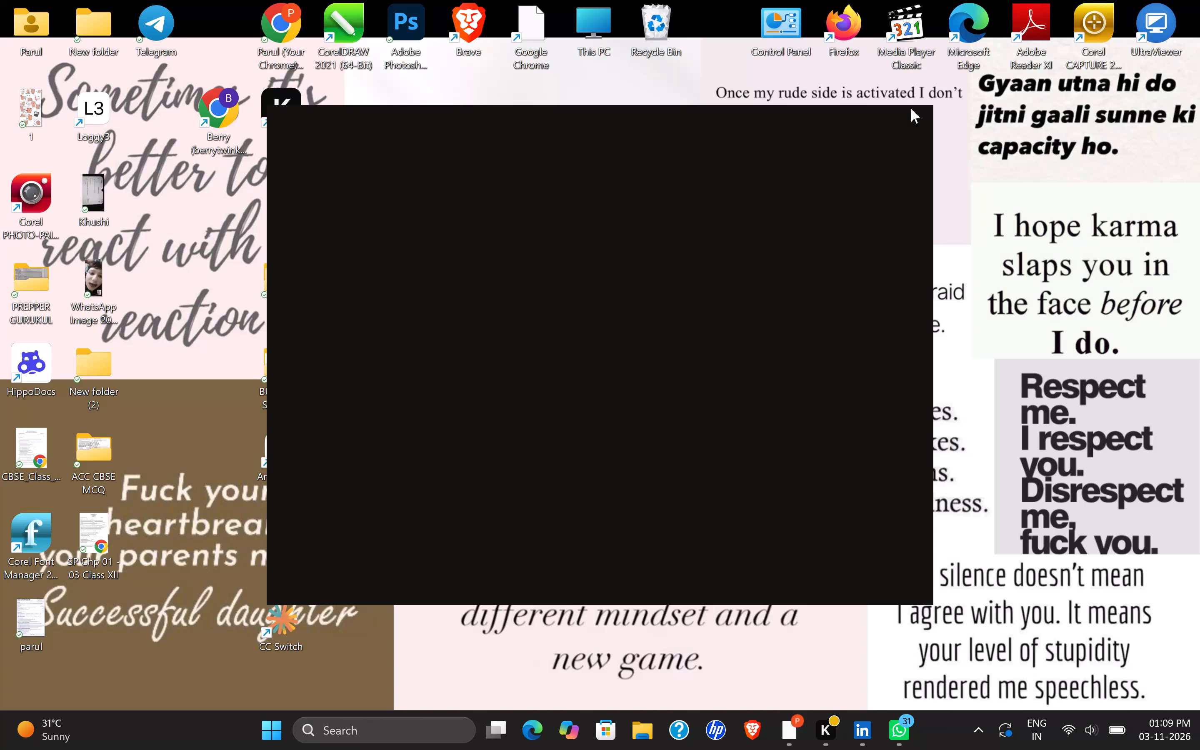
# Open Google Chrome from the desktop using the P profile and maximize its window.
pyautogui.doubleClick(277, 40)
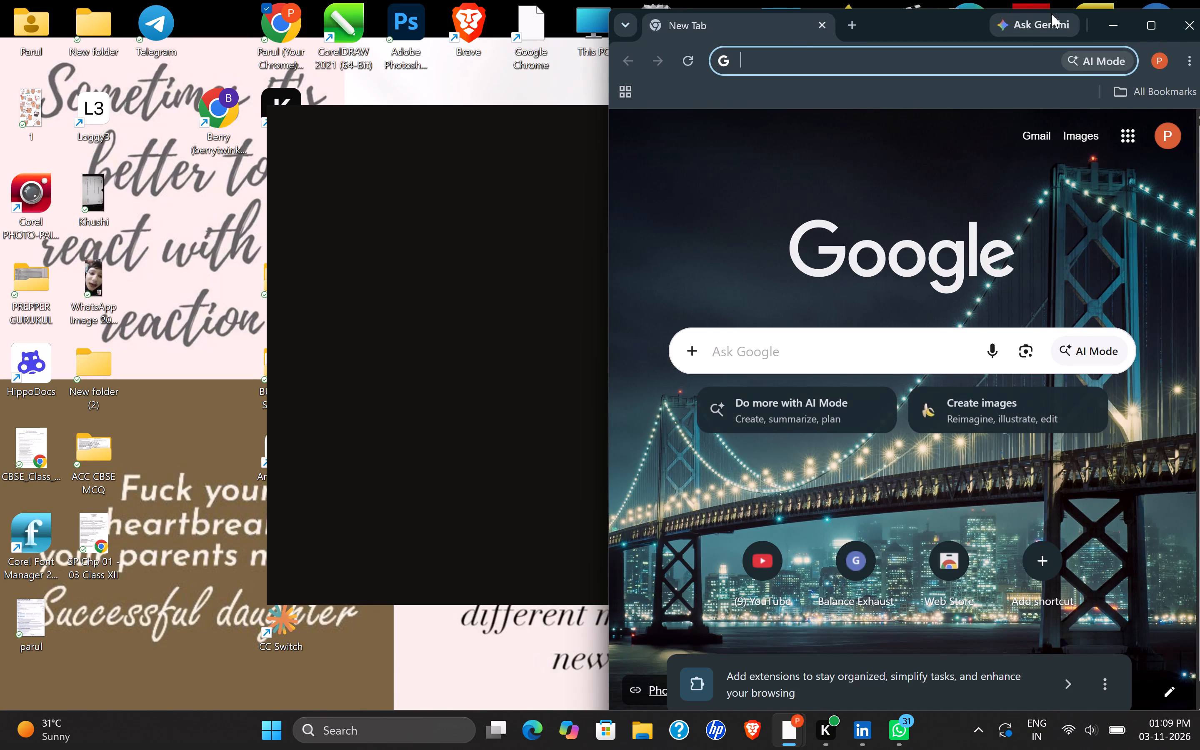
pyautogui.click(1154, 35)
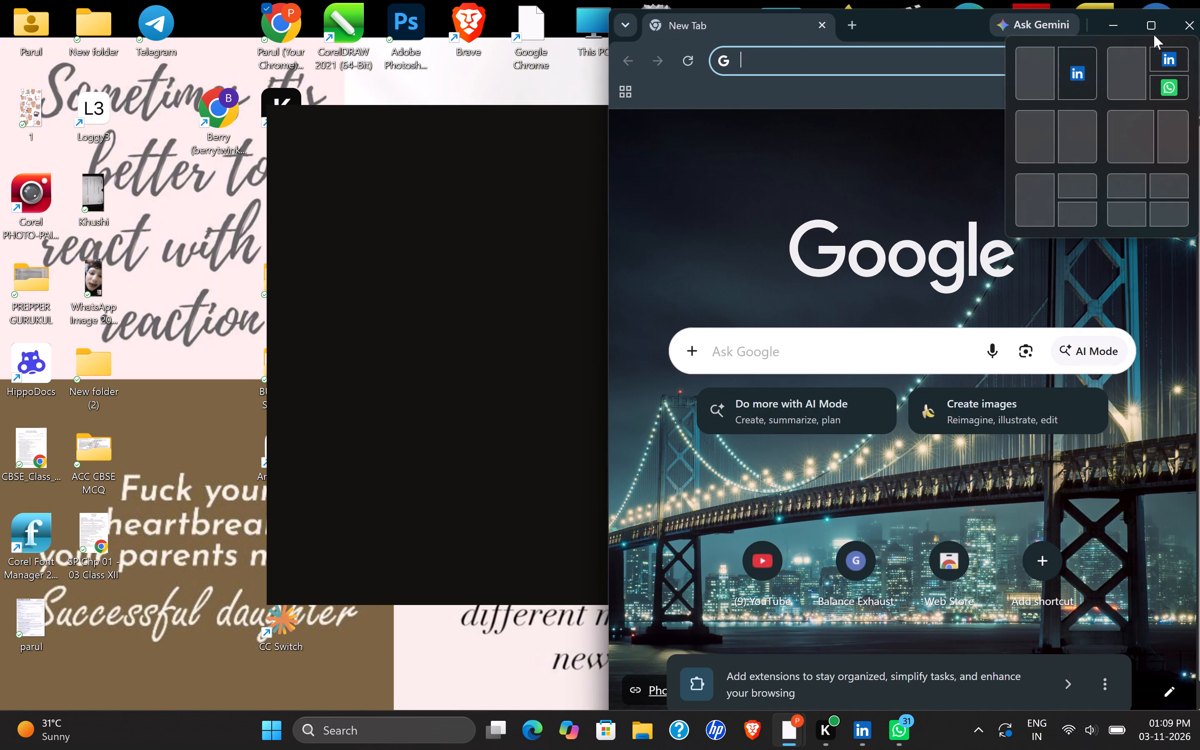
pyautogui.click(1151, 26)
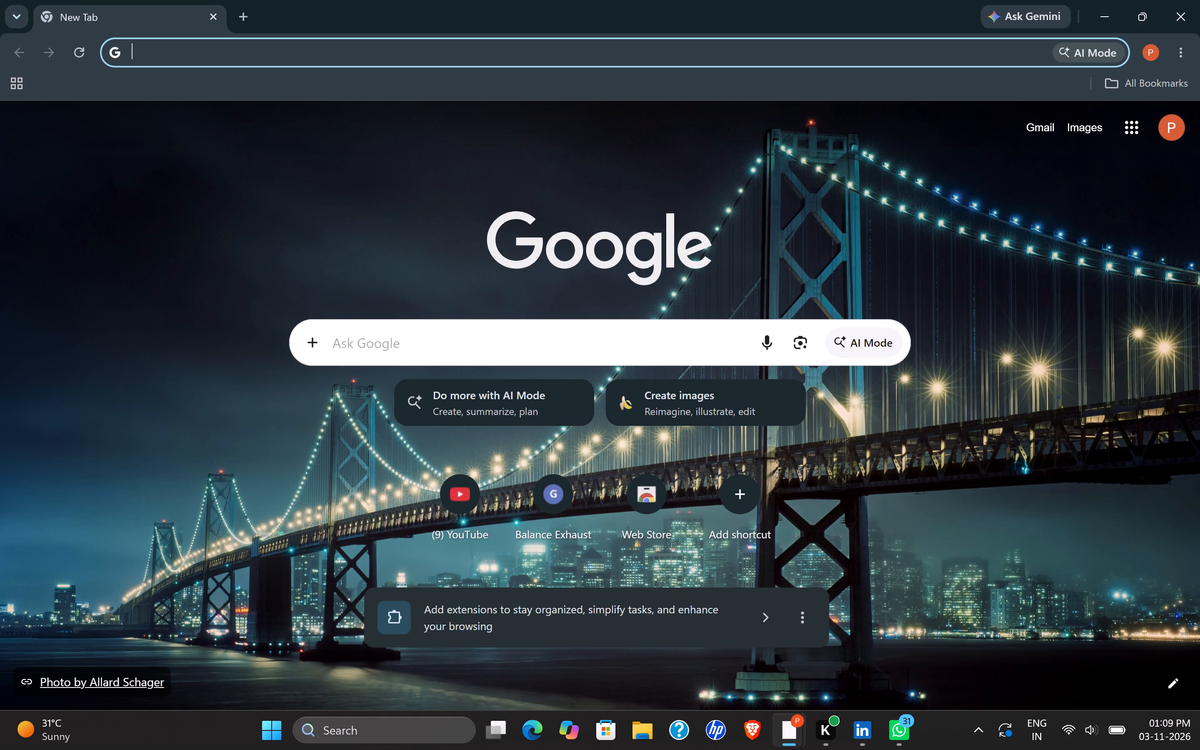
# Launch Microsoft Word from the recent Windows searches, maximize its window and create a blank document.
pyautogui.click(357, 735)
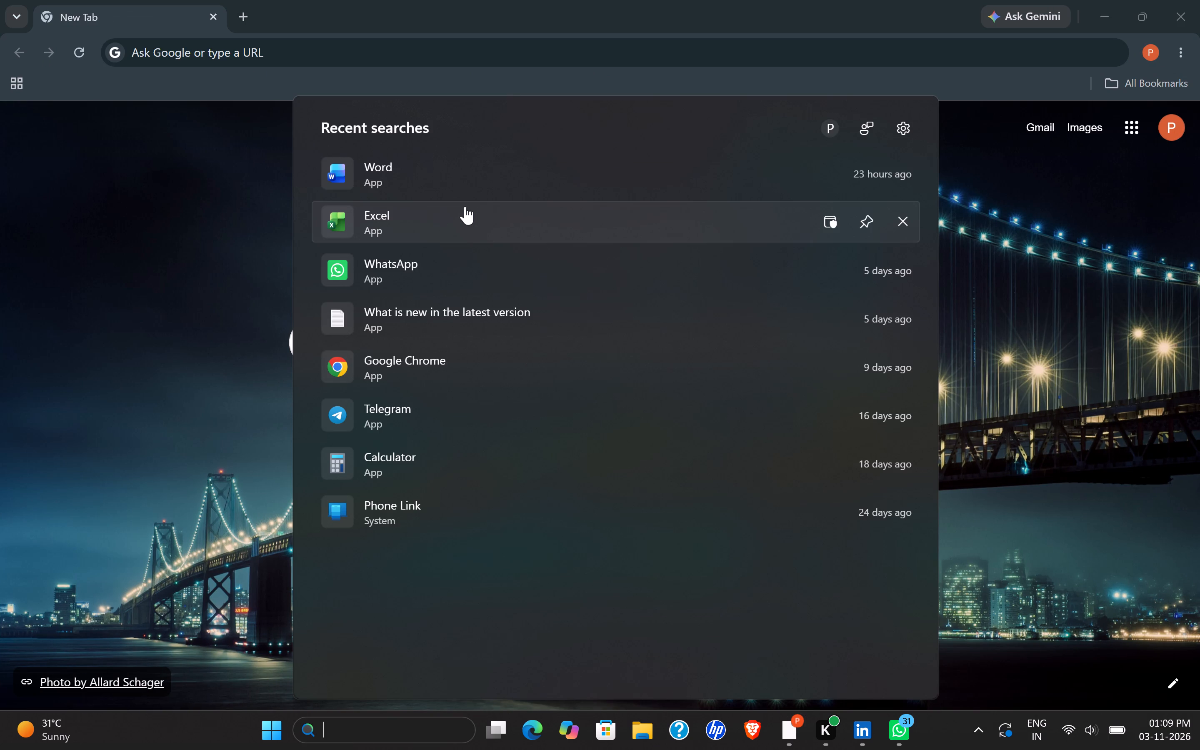
pyautogui.doubleClick(455, 172)
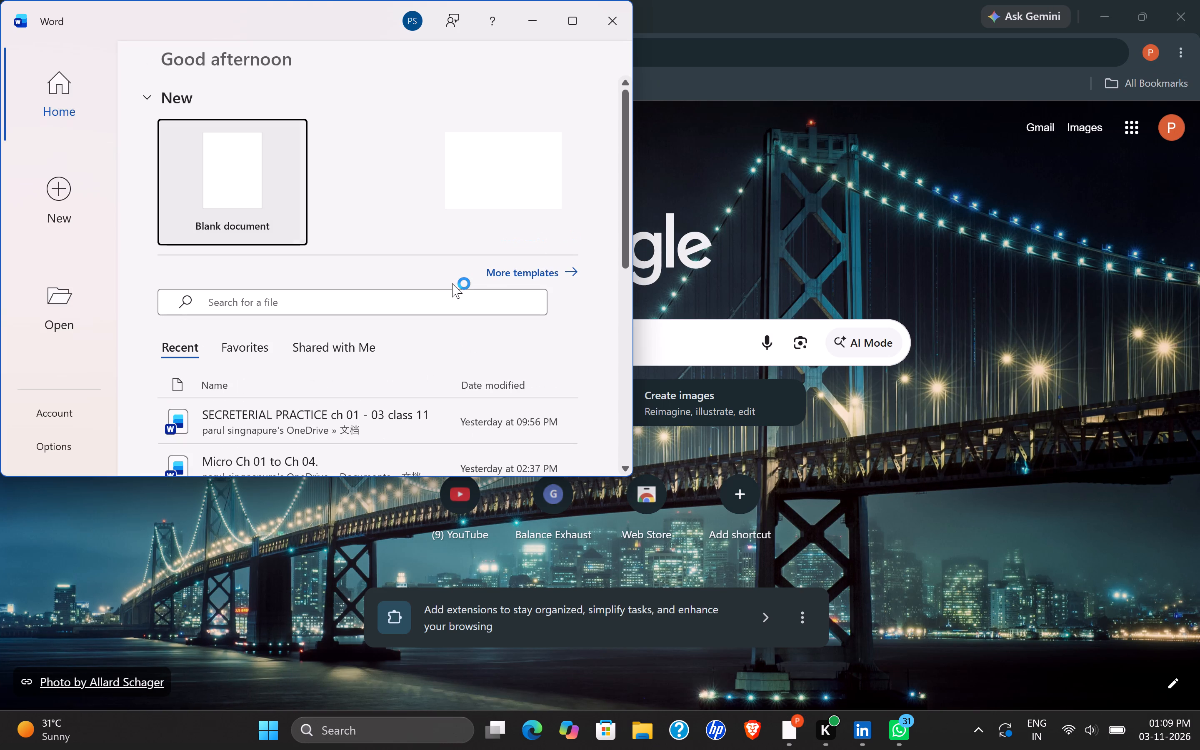
pyautogui.click(562, 24)
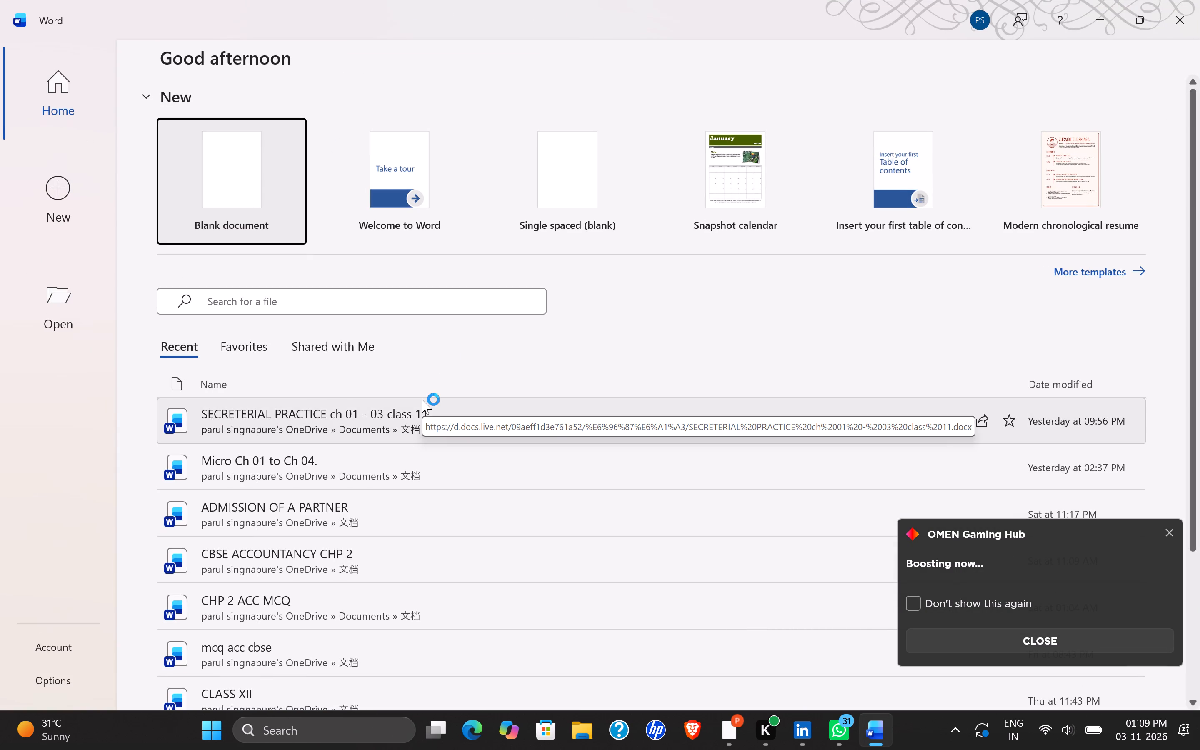
pyautogui.click(220, 205)
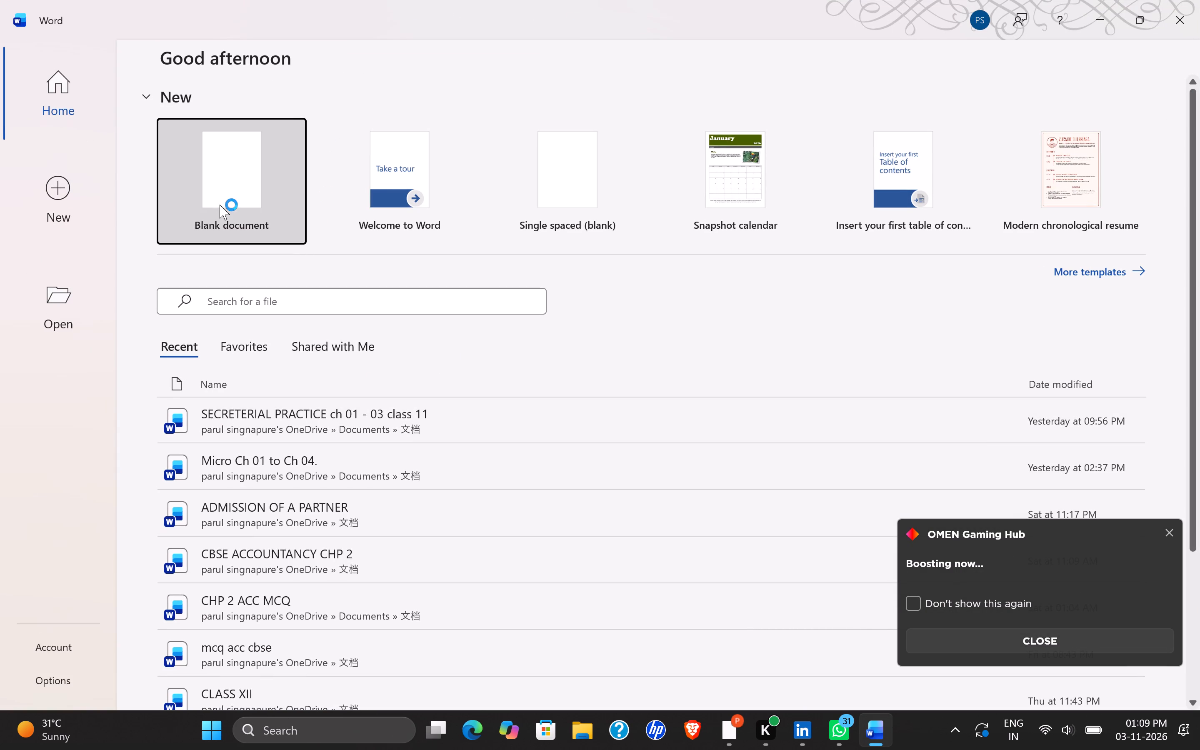
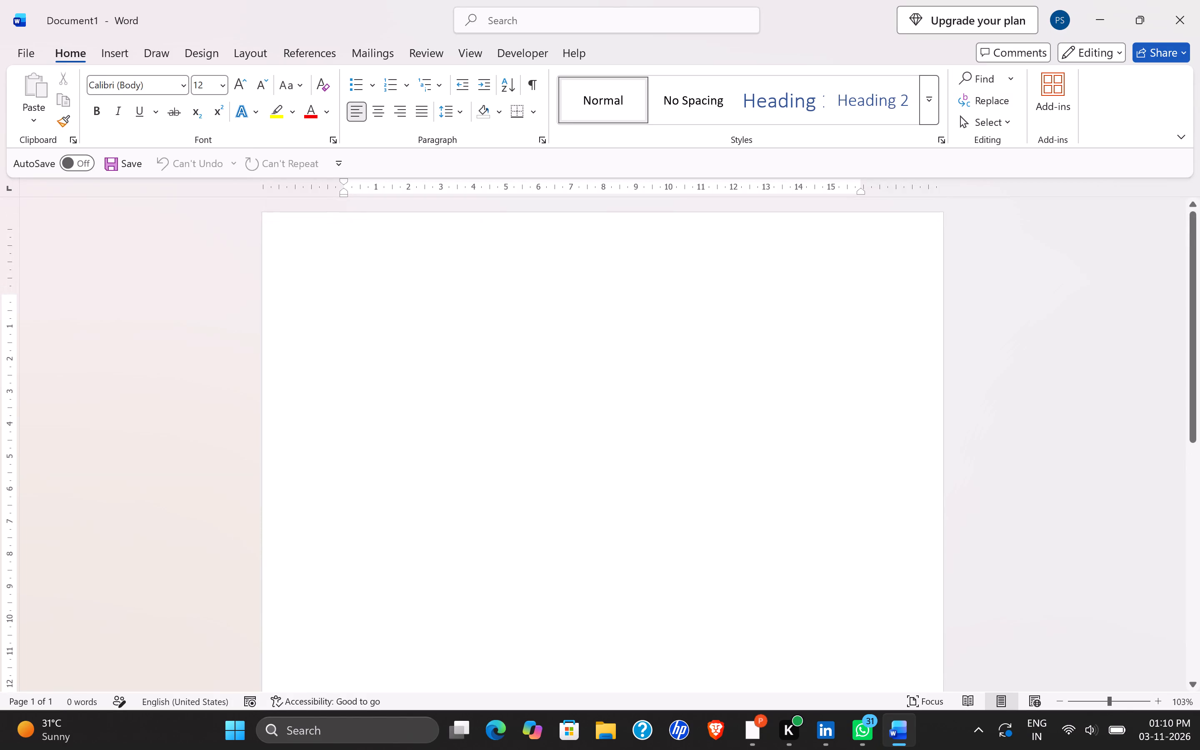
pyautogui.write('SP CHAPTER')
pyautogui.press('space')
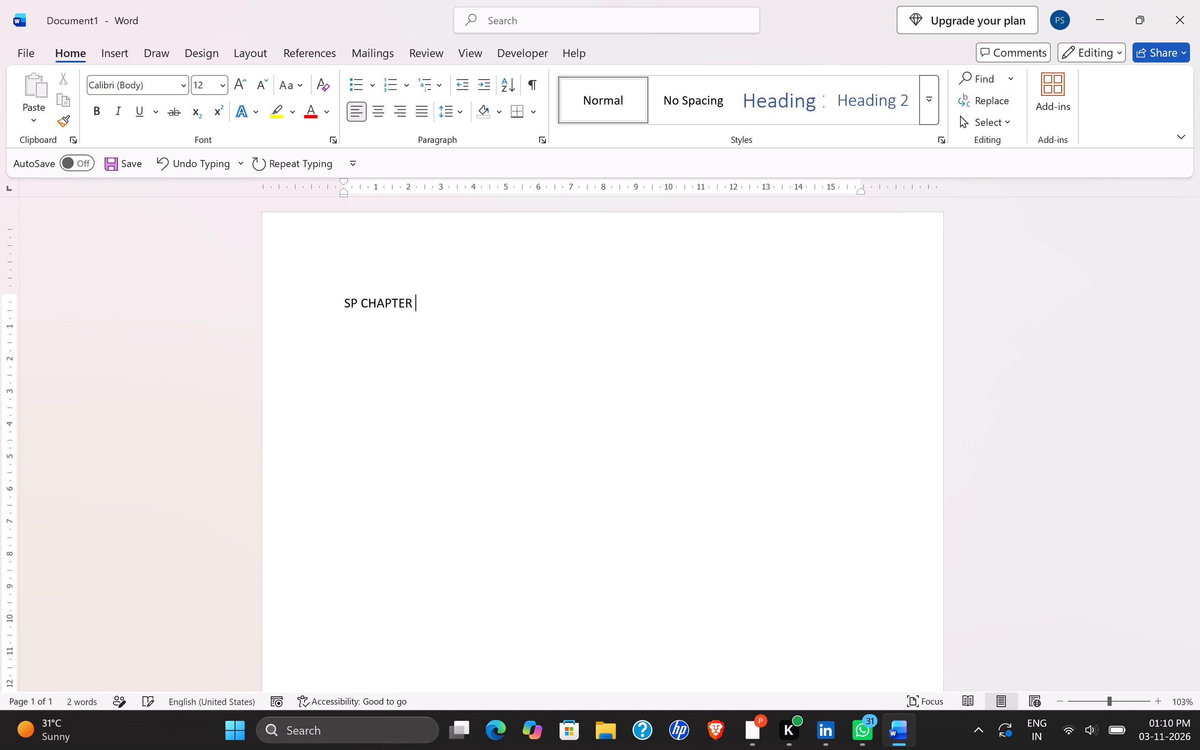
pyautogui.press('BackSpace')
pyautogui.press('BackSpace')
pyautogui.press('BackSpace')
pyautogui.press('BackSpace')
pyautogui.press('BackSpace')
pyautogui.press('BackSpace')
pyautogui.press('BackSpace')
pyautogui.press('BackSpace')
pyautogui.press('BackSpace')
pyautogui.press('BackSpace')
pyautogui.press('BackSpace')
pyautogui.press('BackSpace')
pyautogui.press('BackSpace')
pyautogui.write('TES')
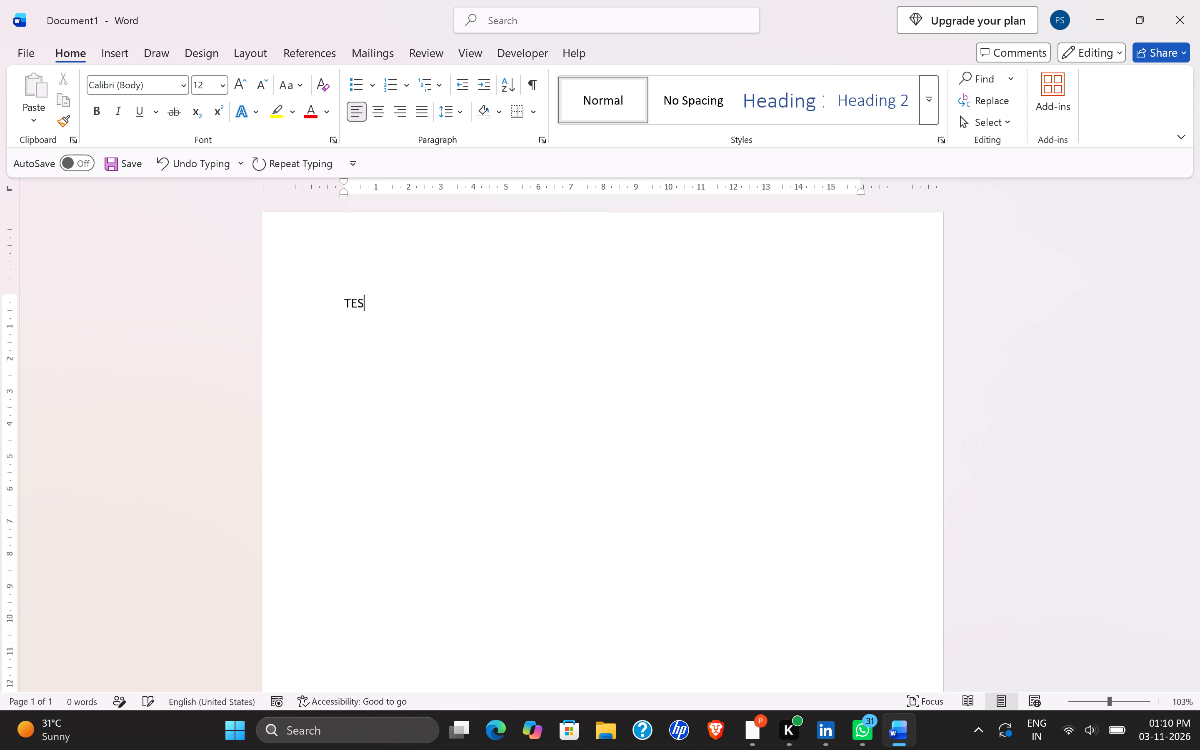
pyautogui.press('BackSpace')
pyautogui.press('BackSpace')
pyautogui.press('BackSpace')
# Enter "XI STATE" as the document's first line and "SECRETERIAL PRACTICE 04" as the second line.
pyautogui.write('XI STATE')
pyautogui.press('space')
pyautogui.press('Return')
pyautogui.press('s')
pyautogui.write('ECRETERIAL PRACTICE')
pyautogui.press('space')
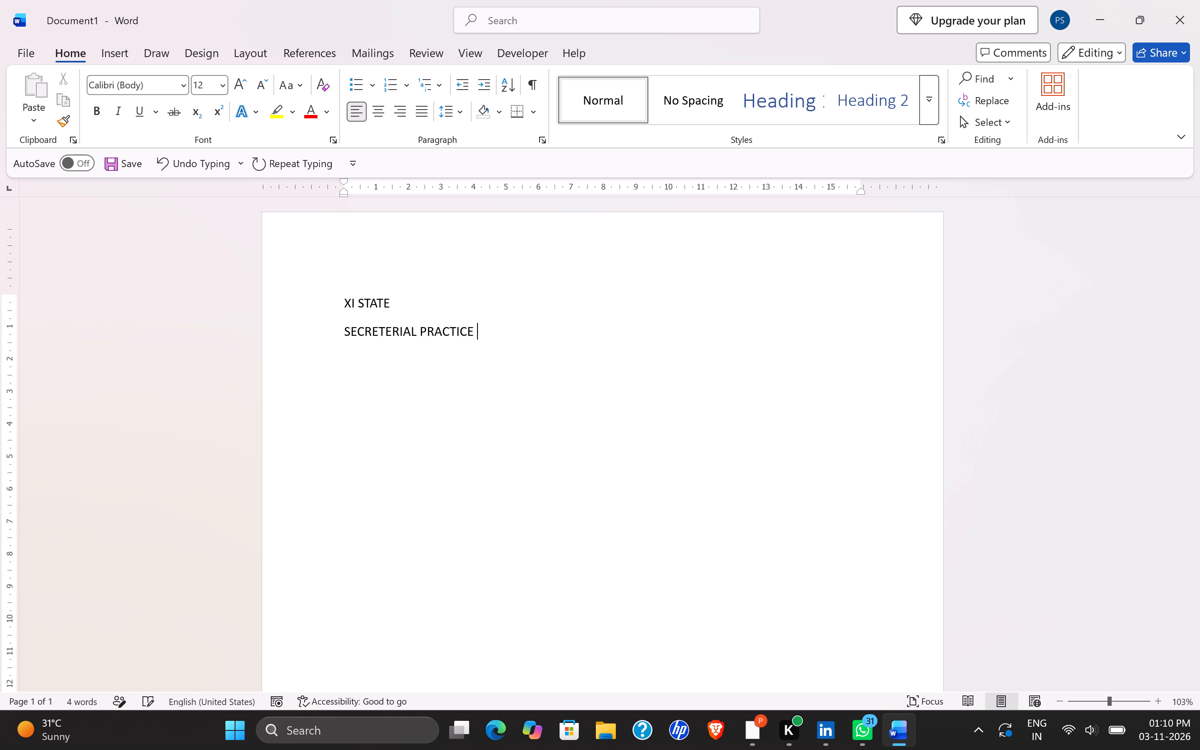
pyautogui.press('0')
pyautogui.press('4')
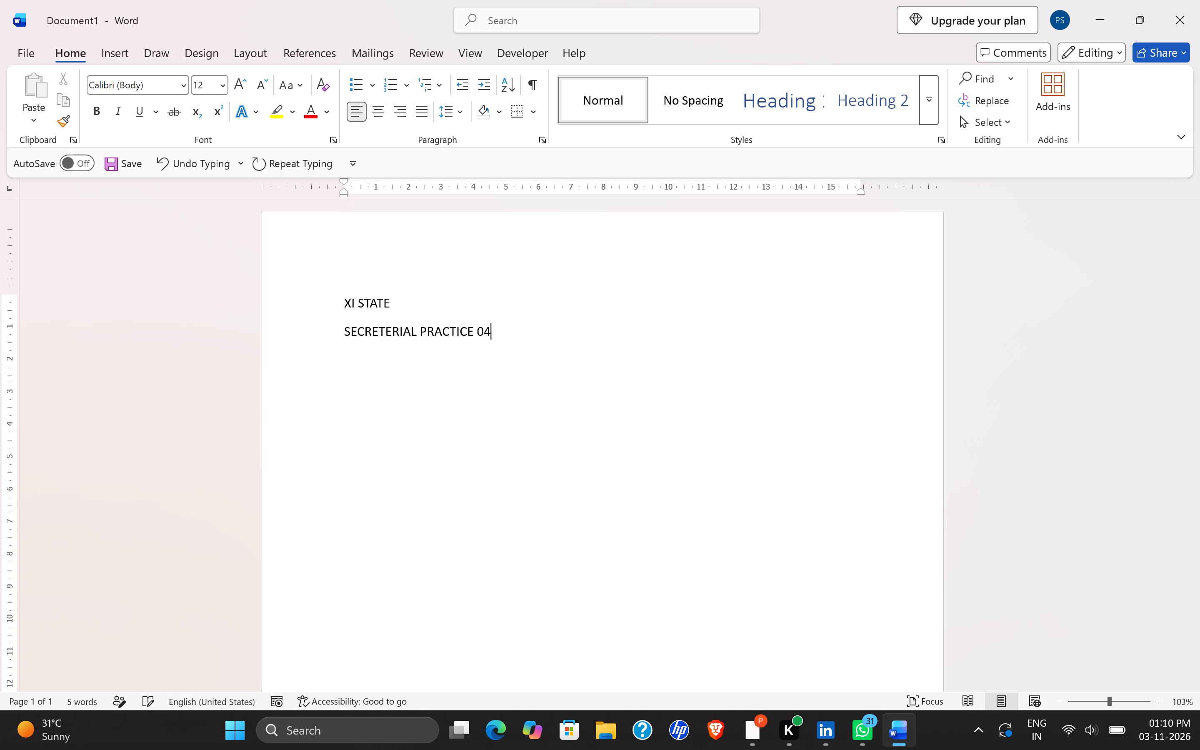
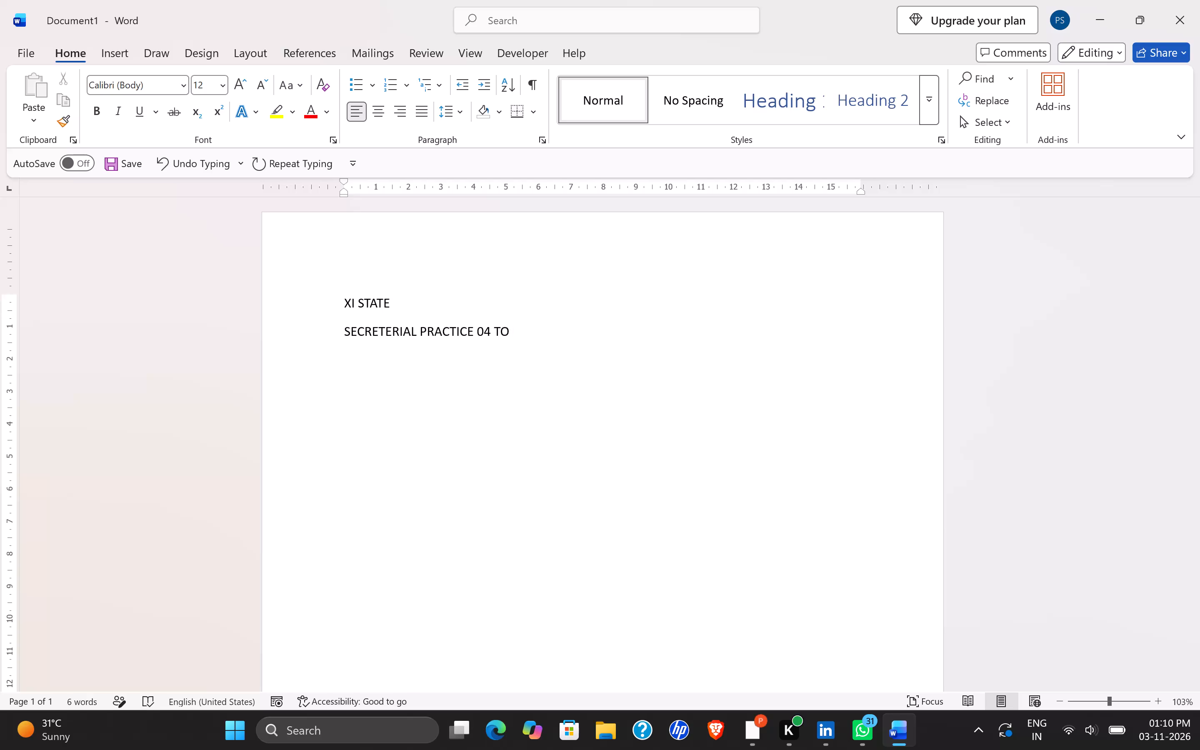
# Complete the chapter range with "06" and move it to a third line reading "TEST – CHAPTER 04 TO 06".
pyautogui.write('06')
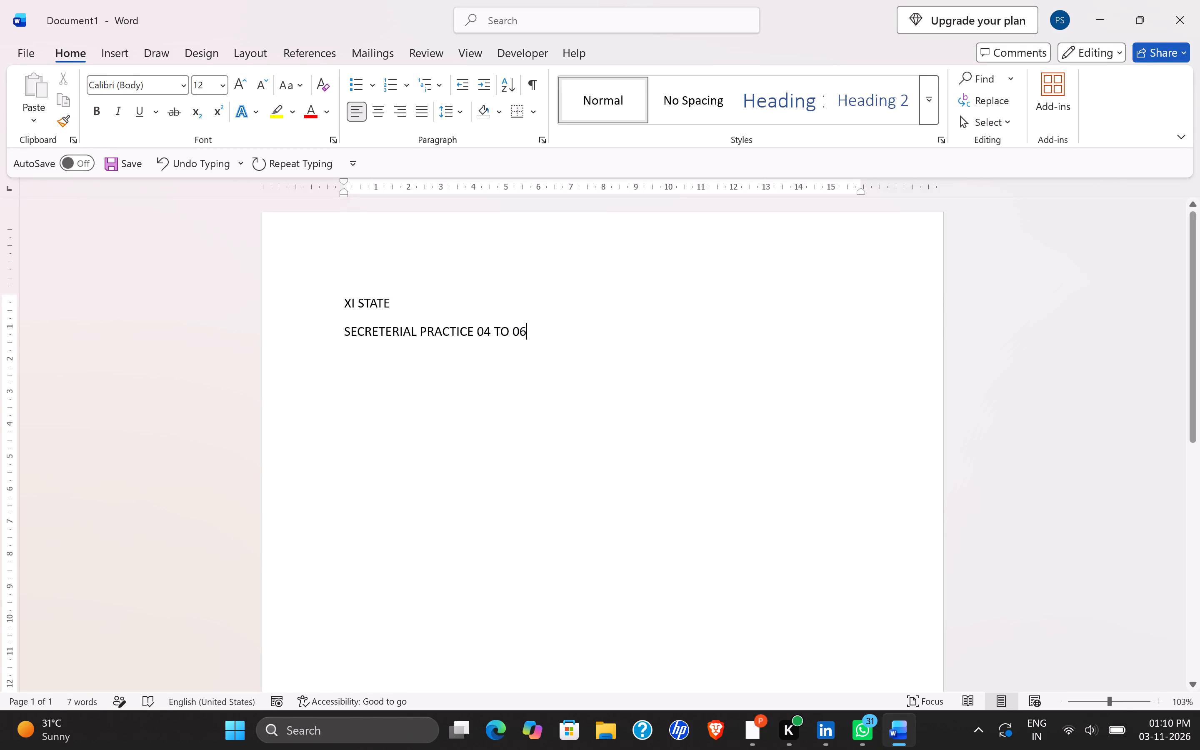
pyautogui.click(479, 332)
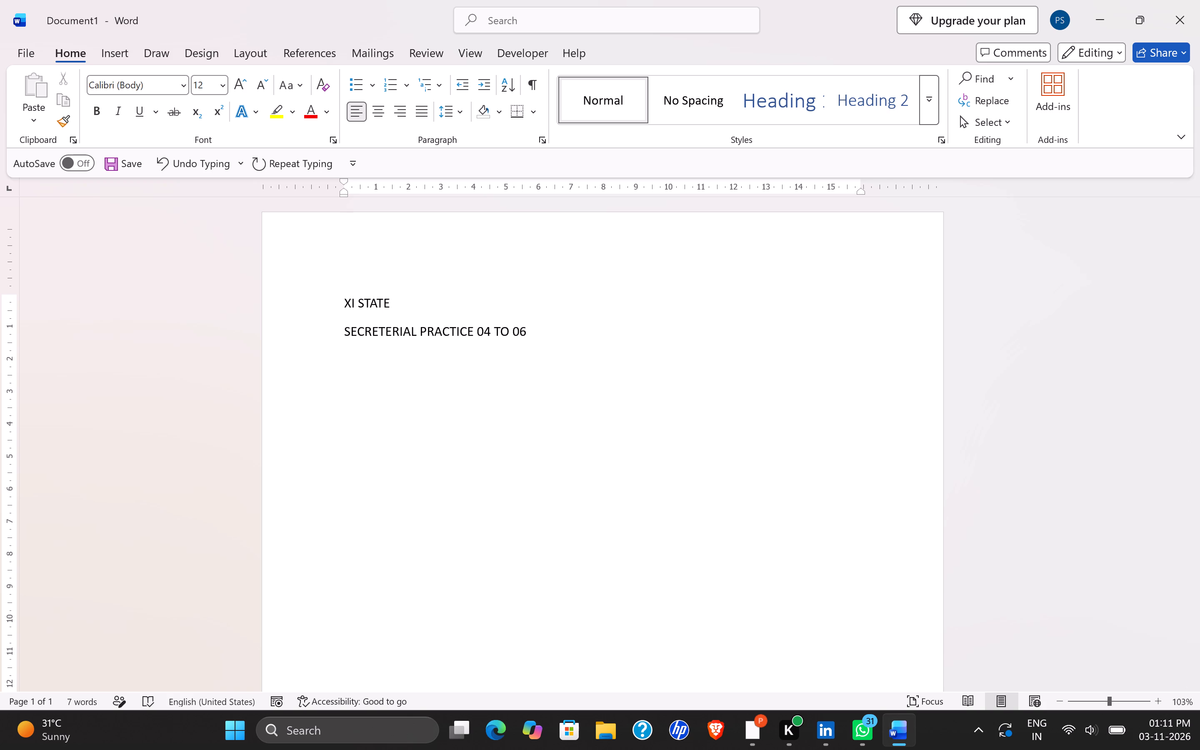
pyautogui.press('Return')
pyautogui.press('t')
pyautogui.write('EST')
pyautogui.press('space')
pyautogui.write('-')
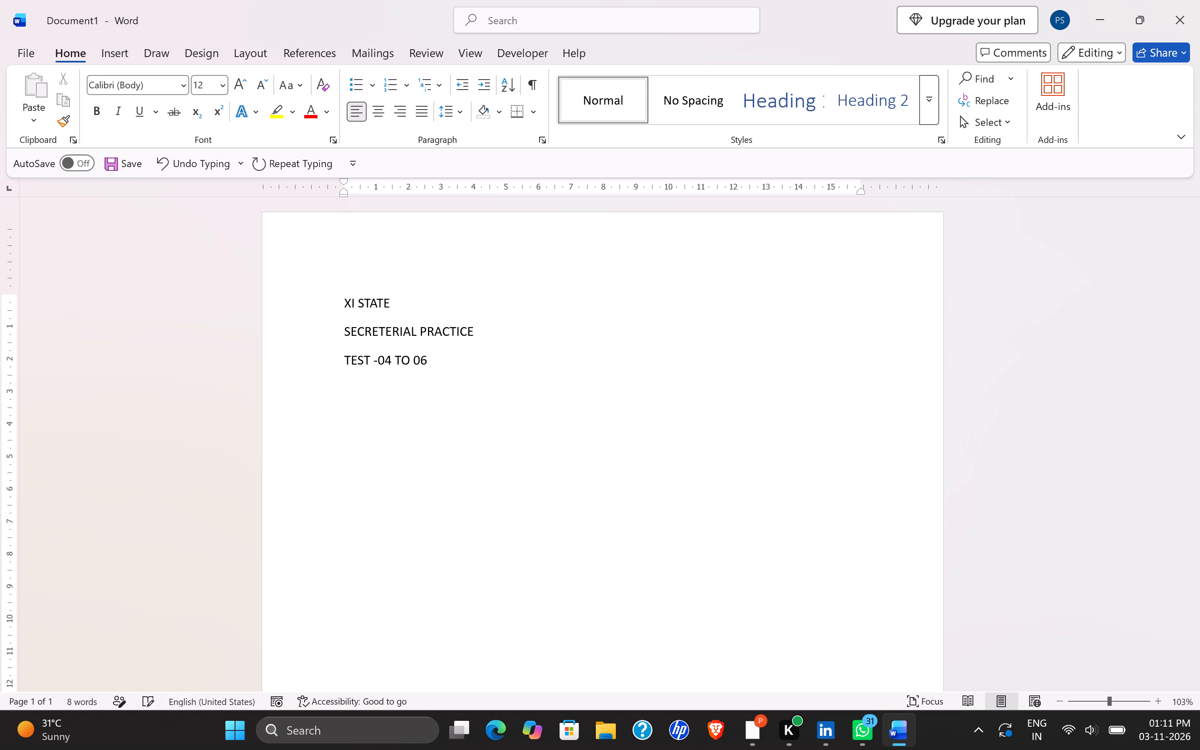
pyautogui.press('space')
pyautogui.write('CH')
pyautogui.write('APTER')
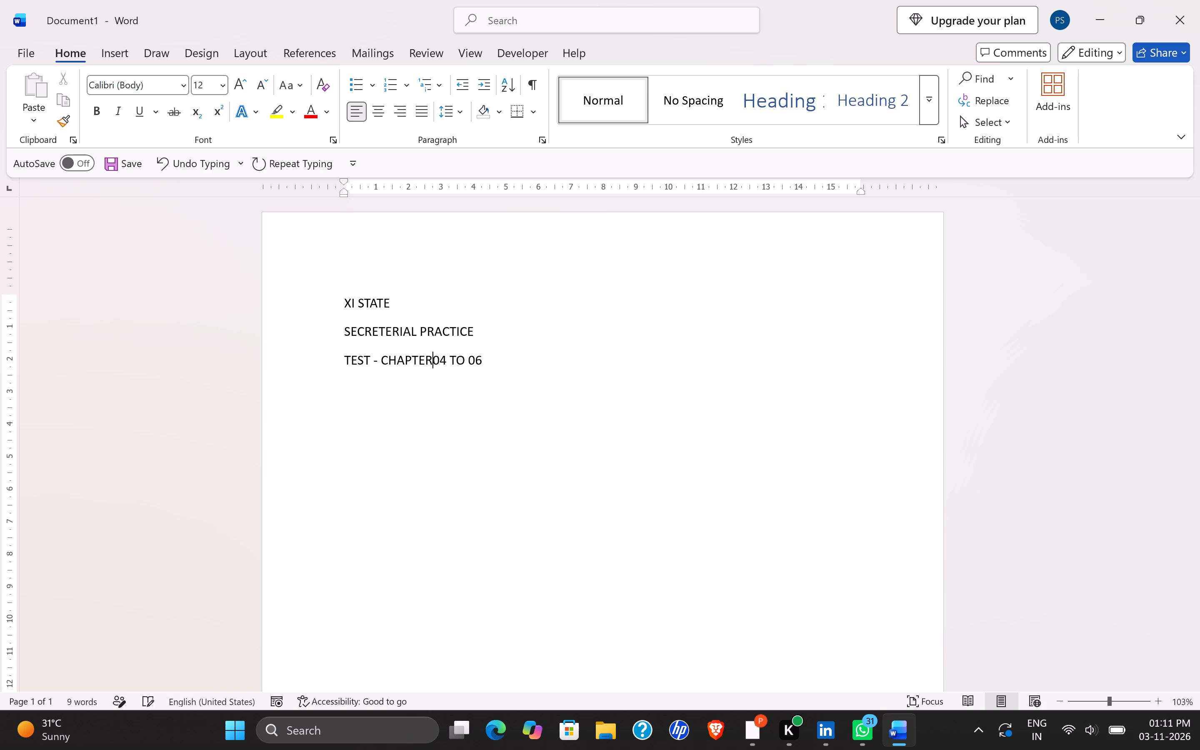
pyautogui.press('space')
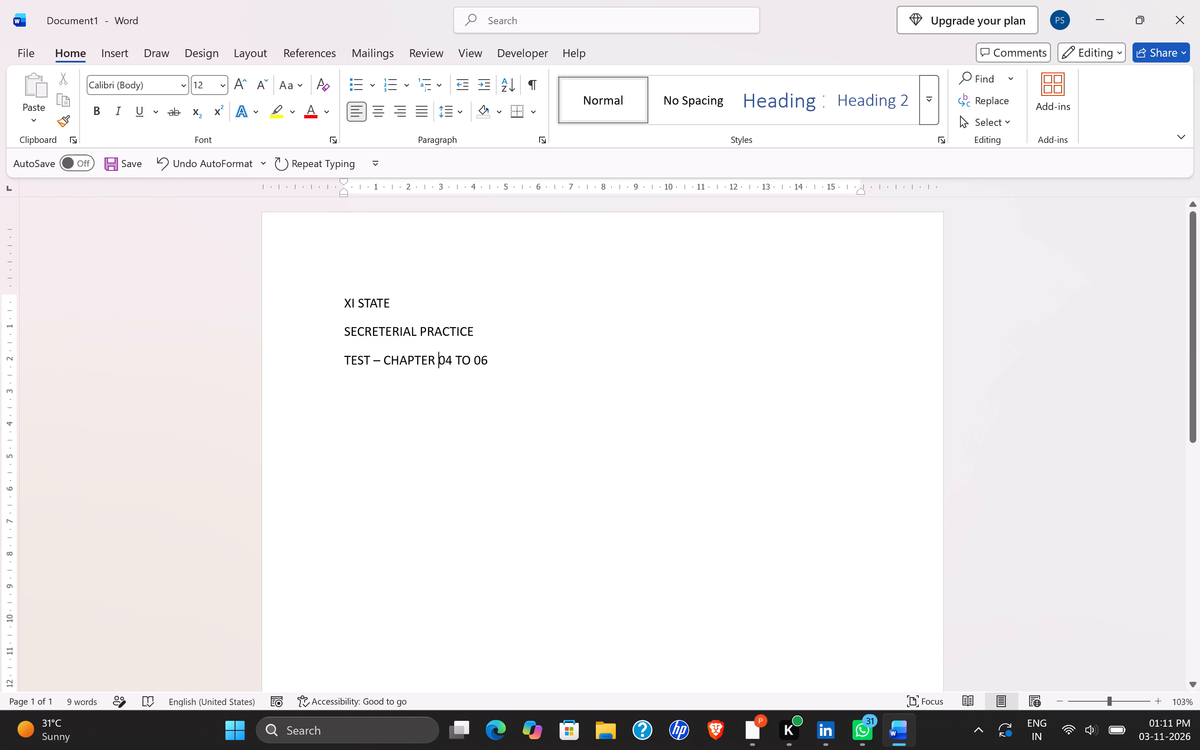
# Centre the three heading lines, from "XI STATE" to the chapter range.
pyautogui.moveTo(331, 296); pyautogui.dragTo(545, 367)
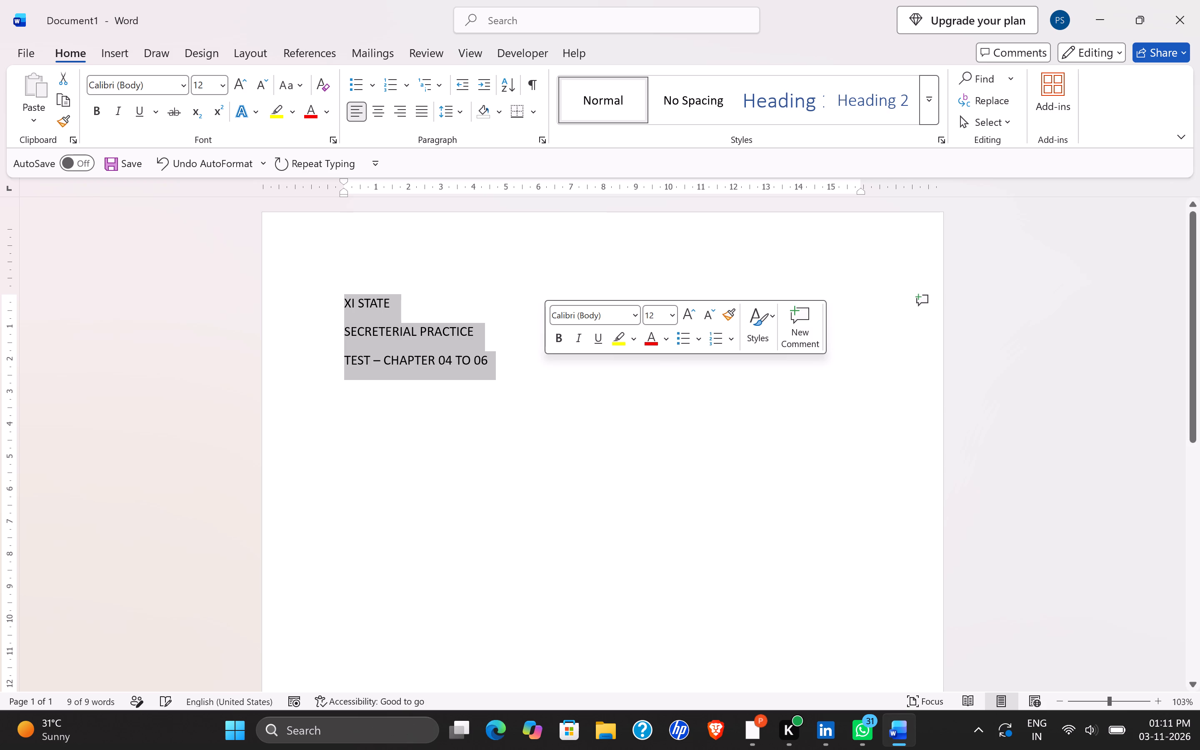
pyautogui.click(385, 111)
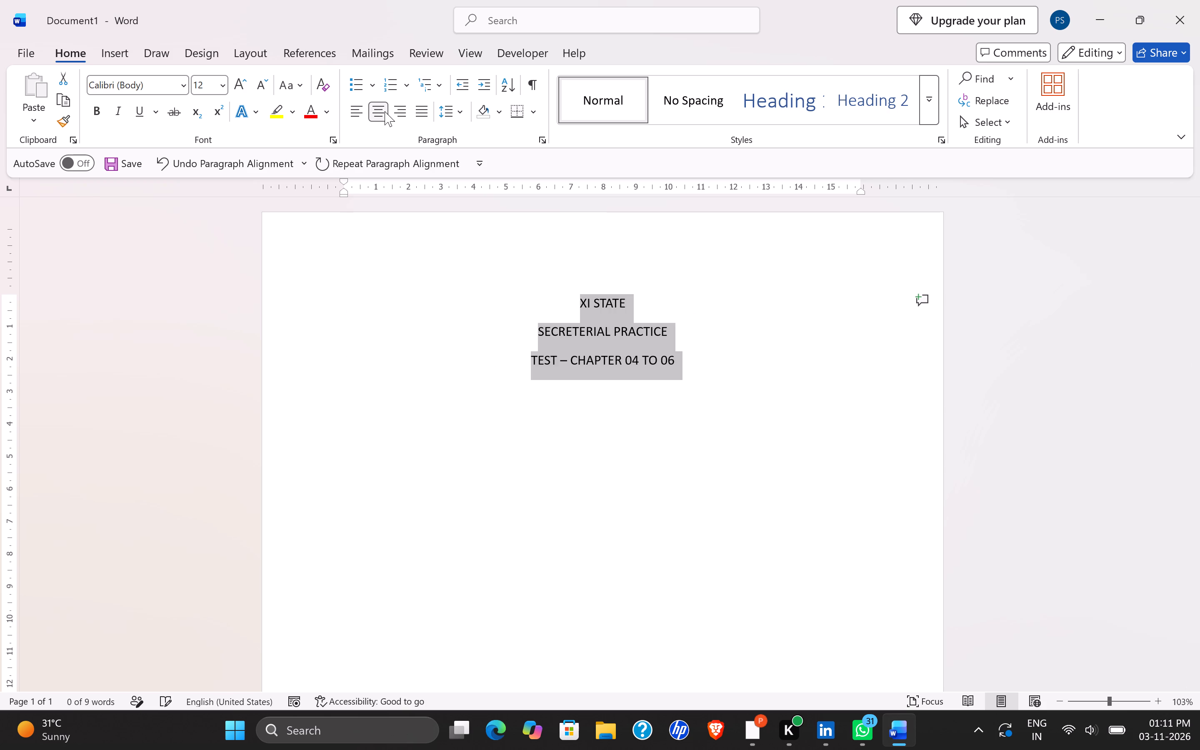
# Narrow the page's top, left and right margins to about 0.7 cm each.
pyautogui.moveTo(10, 296); pyautogui.dragTo(9, 233)
pyautogui.moveTo(340, 184); pyautogui.dragTo(310, 184)
pyautogui.moveTo(347, 185); pyautogui.dragTo(312, 188)
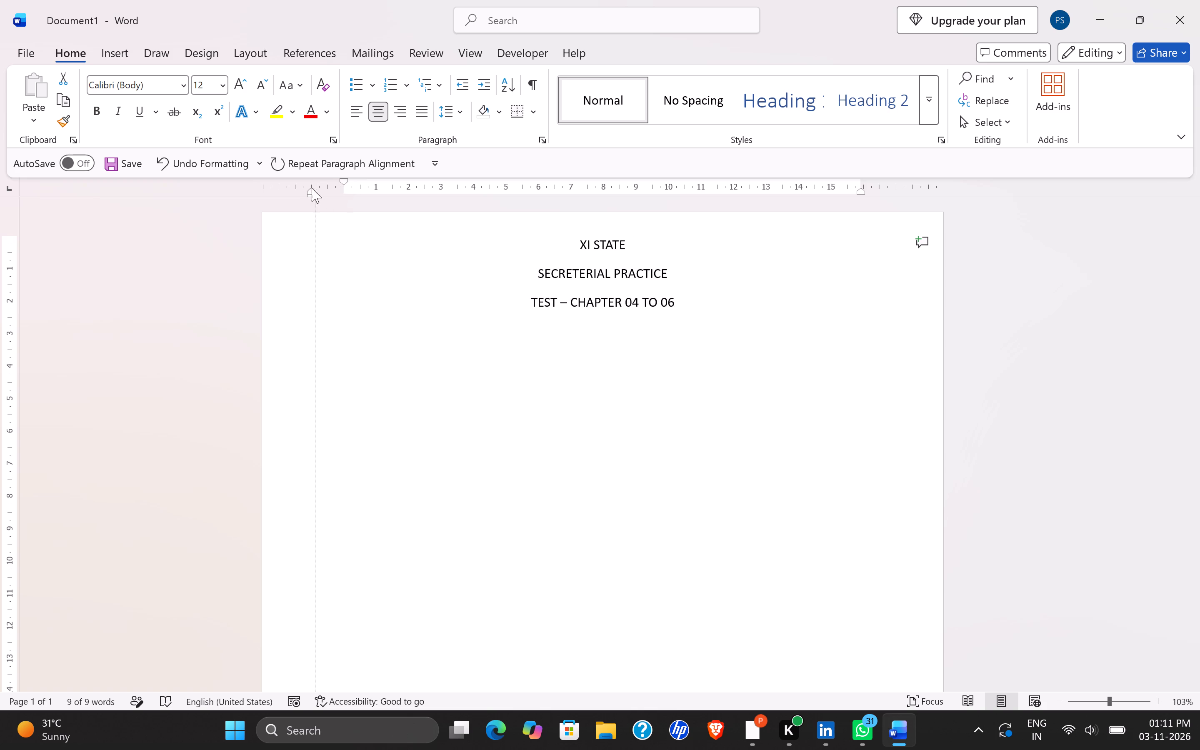
pyautogui.moveTo(312, 188); pyautogui.dragTo(309, 188)
pyautogui.moveTo(340, 192); pyautogui.dragTo(327, 192)
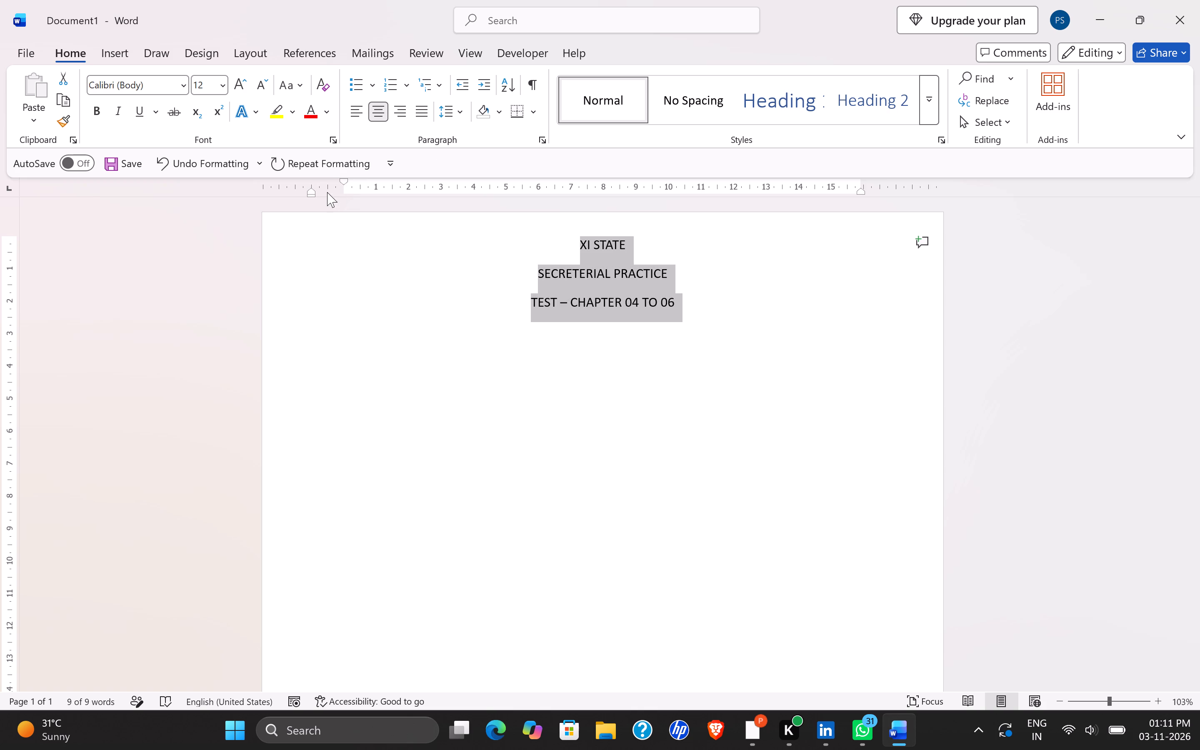
pyautogui.moveTo(327, 192); pyautogui.dragTo(324, 192)
pyautogui.moveTo(349, 188); pyautogui.dragTo(323, 182)
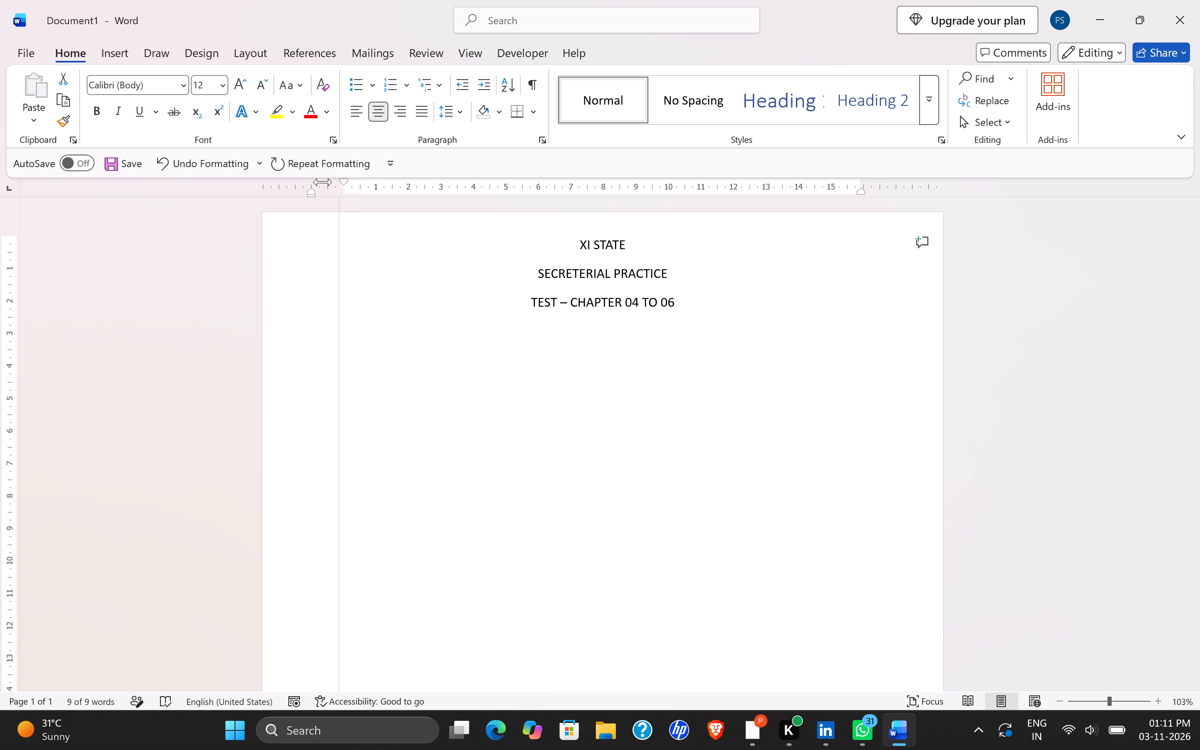
pyautogui.moveTo(323, 182); pyautogui.dragTo(308, 184)
pyautogui.moveTo(345, 190); pyautogui.dragTo(289, 189)
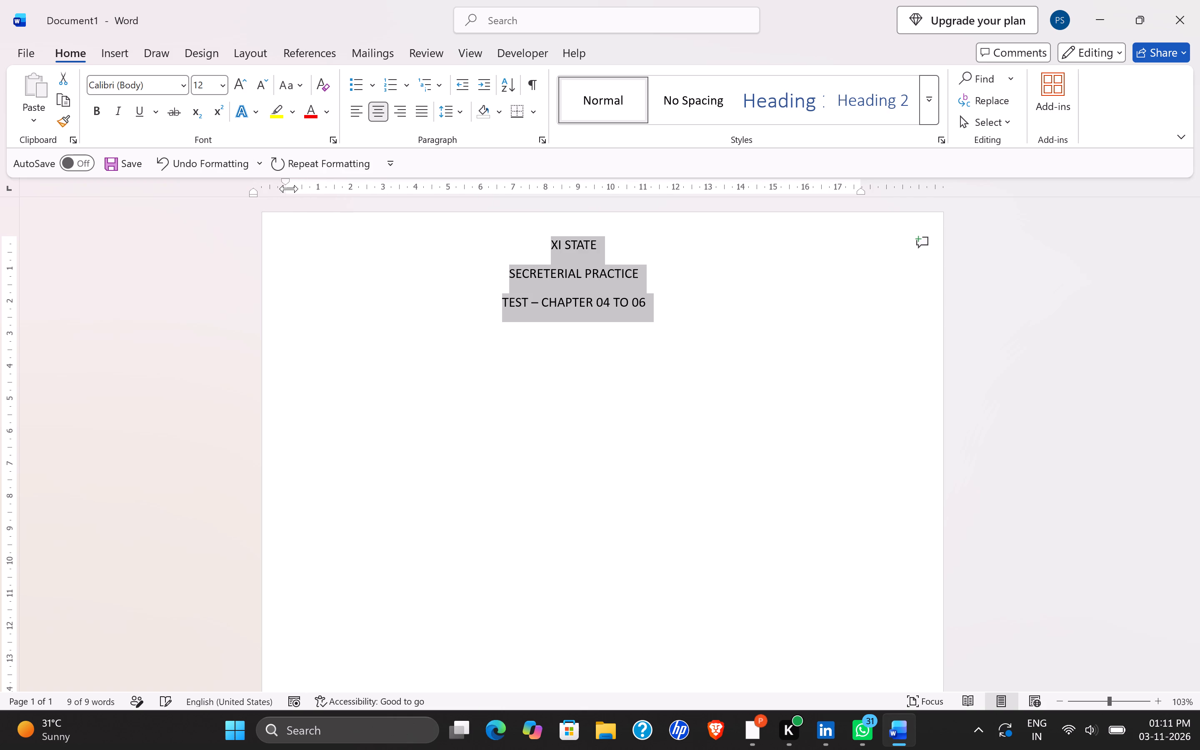
pyautogui.moveTo(859, 185); pyautogui.dragTo(867, 184)
pyautogui.moveTo(867, 184); pyautogui.dragTo(919, 191)
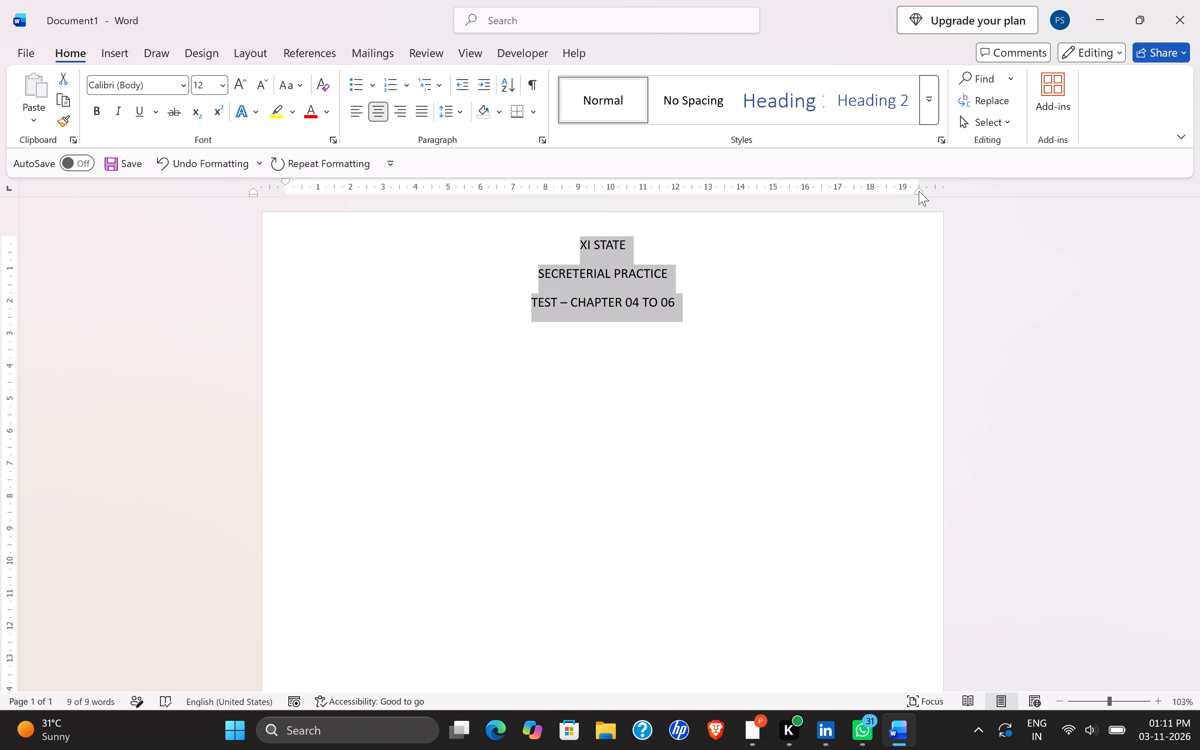
pyautogui.click(745, 307)
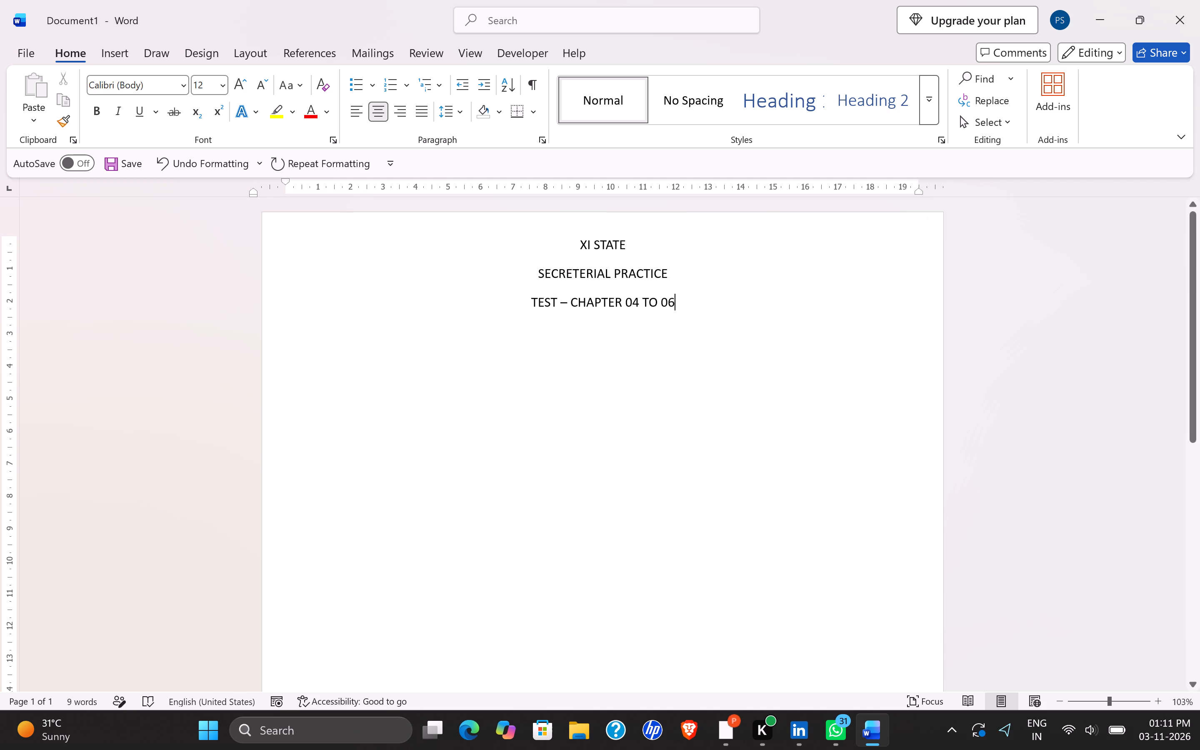
# Make all three heading lines bold.
pyautogui.moveTo(562, 237); pyautogui.dragTo(697, 307)
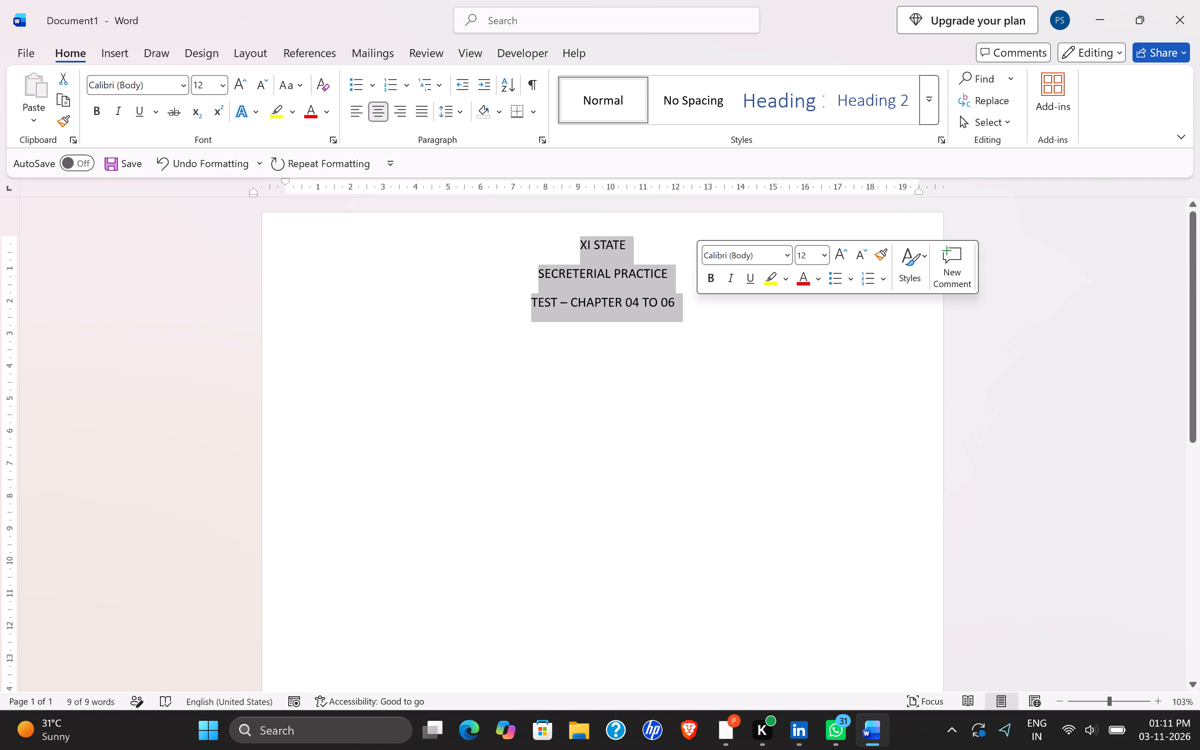
pyautogui.hotkey('ctrl', 'b')
# Start a left-aligned line beneath the chapter heading, beginning with "q".
pyautogui.click(715, 326)
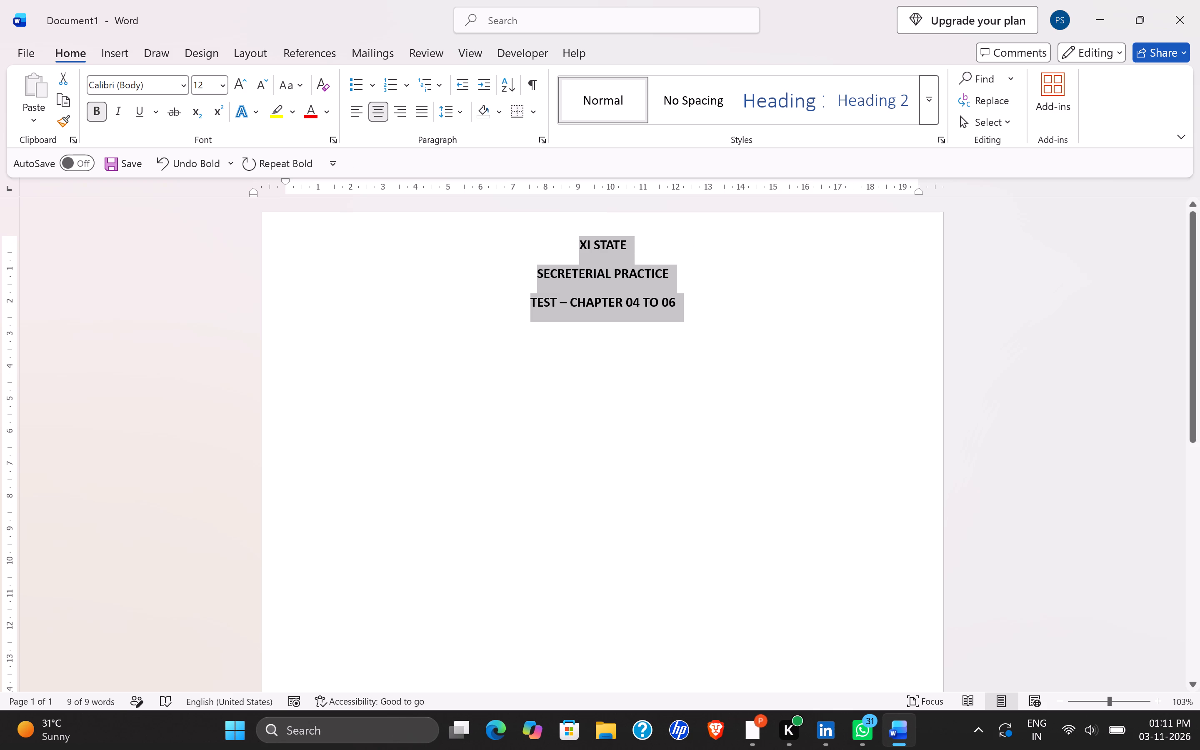
pyautogui.press('Return')
pyautogui.press('BackSpace')
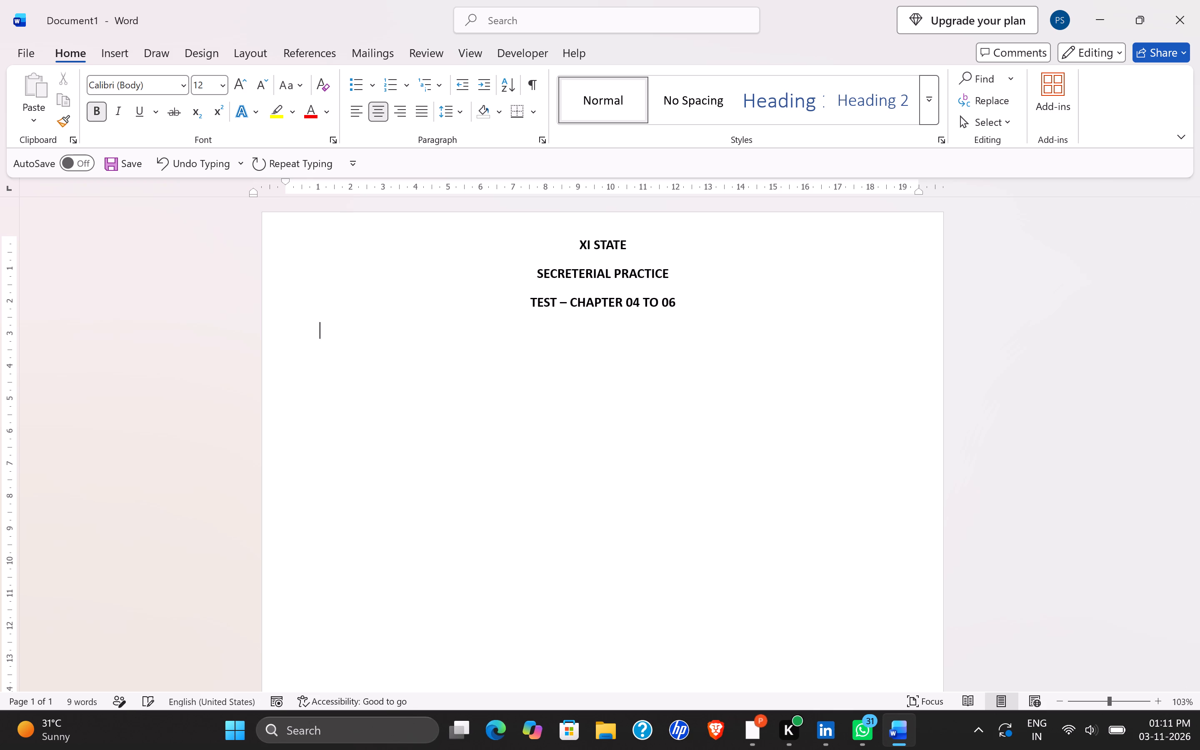
pyautogui.hotkey('shift', 'q')
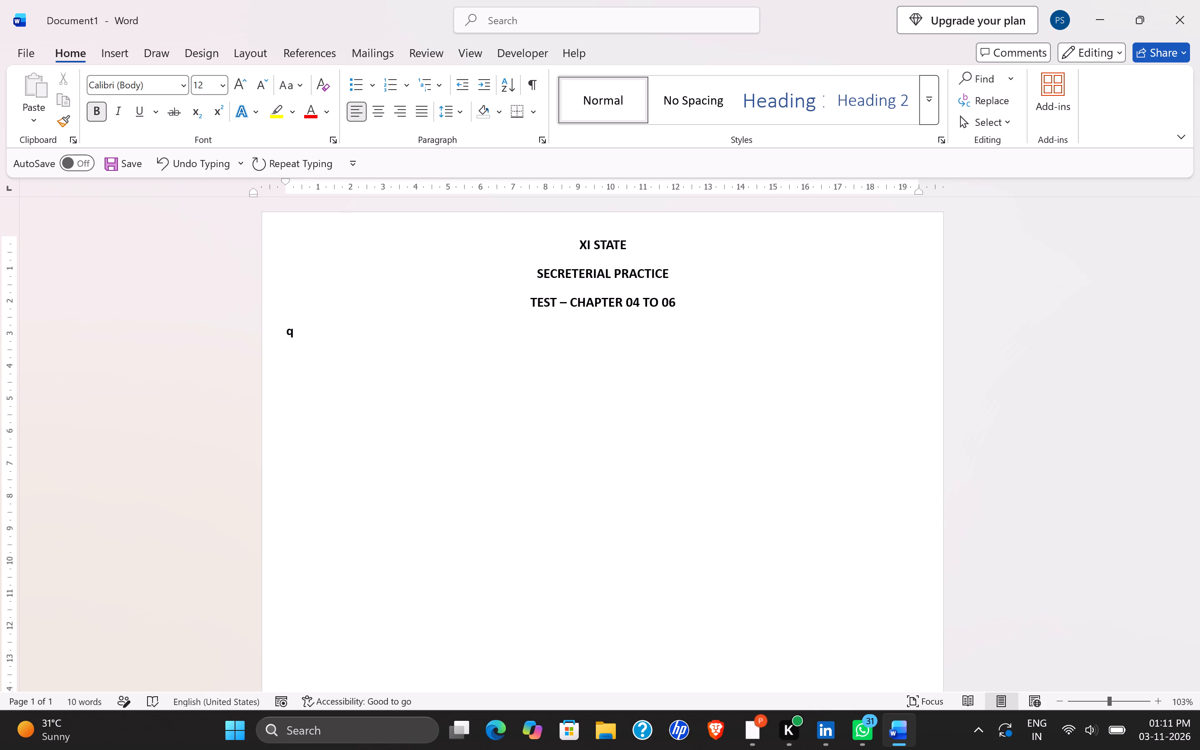
# Replace the "q" beneath the chapter heading with the question label "Q1]" followed by a space.
pyautogui.press('BackSpace')
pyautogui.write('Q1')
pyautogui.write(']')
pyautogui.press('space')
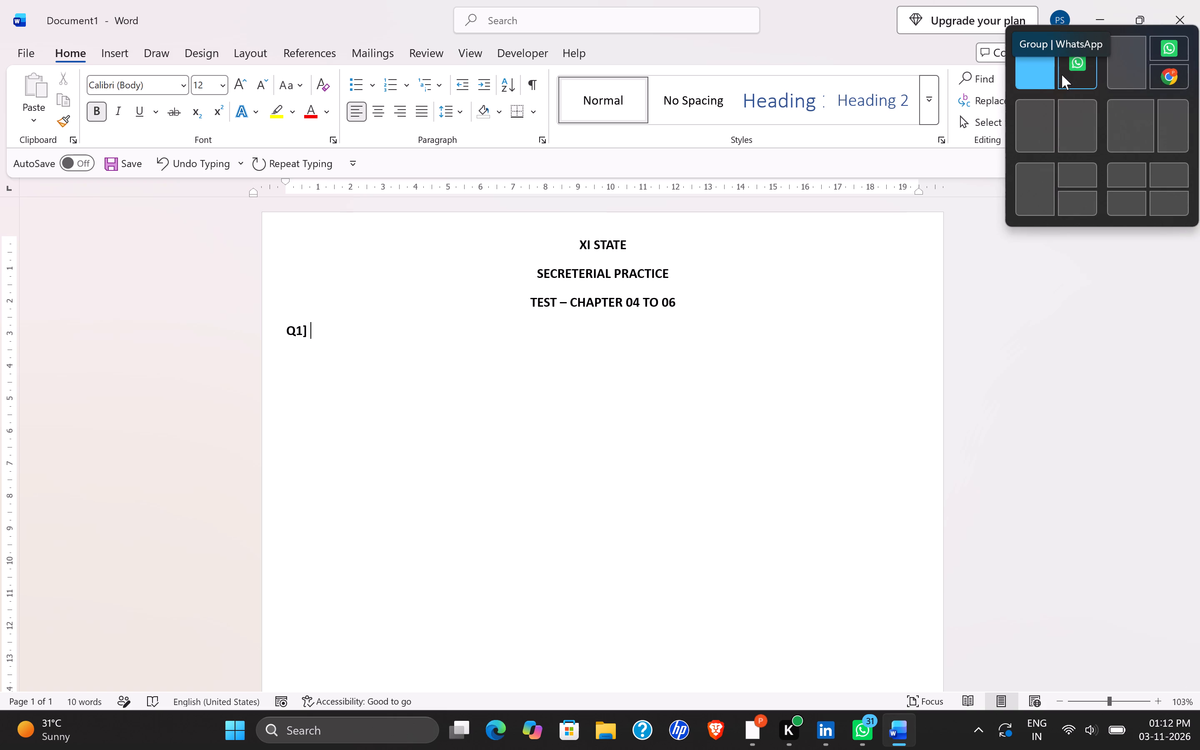
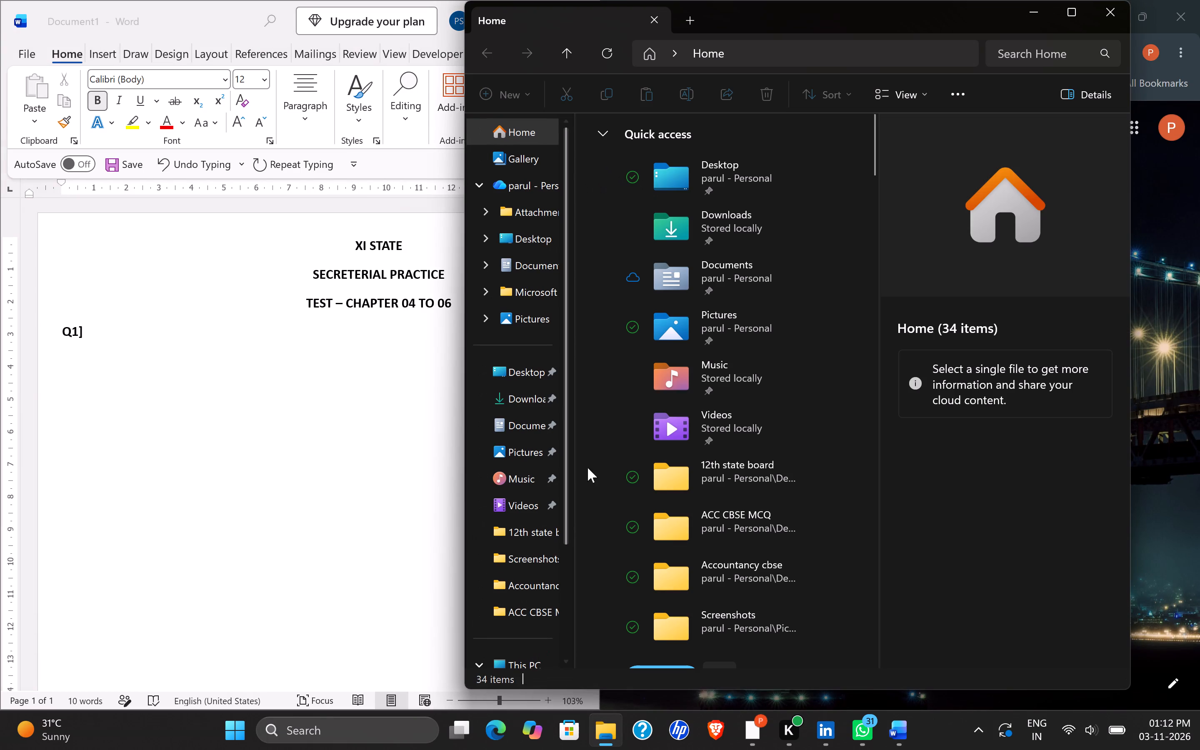
pyautogui.click(524, 406)
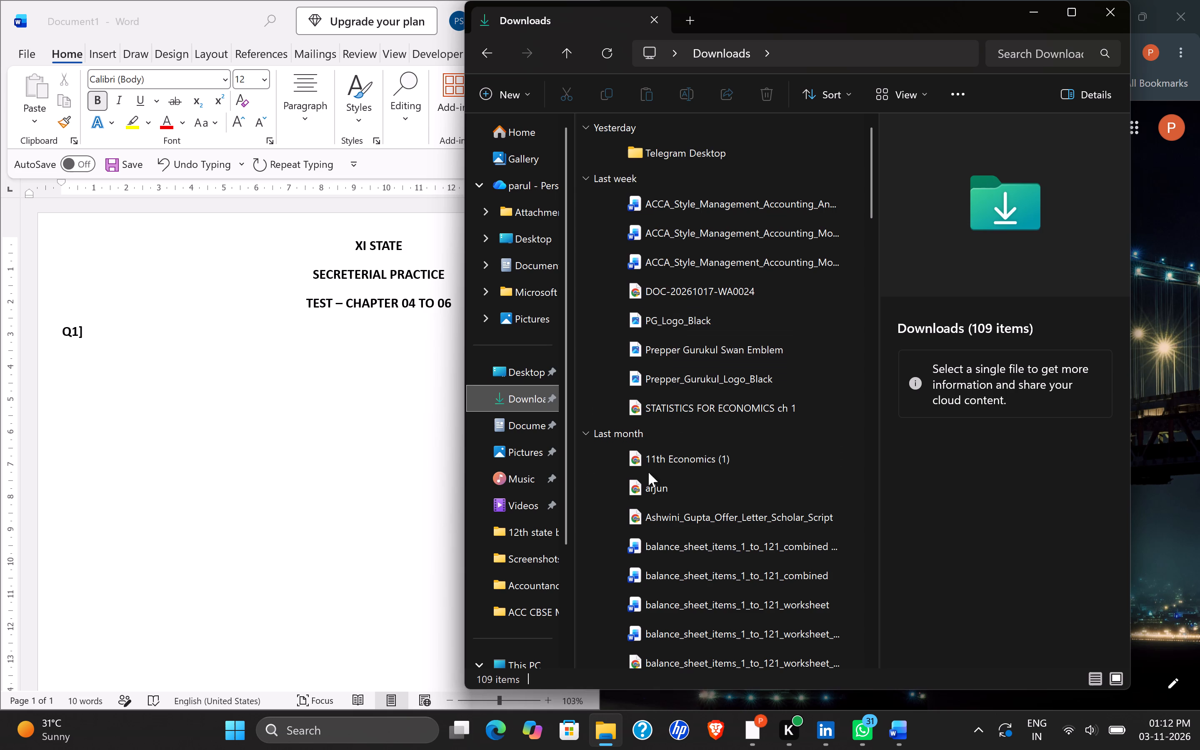
pyautogui.doubleClick(510, 426)
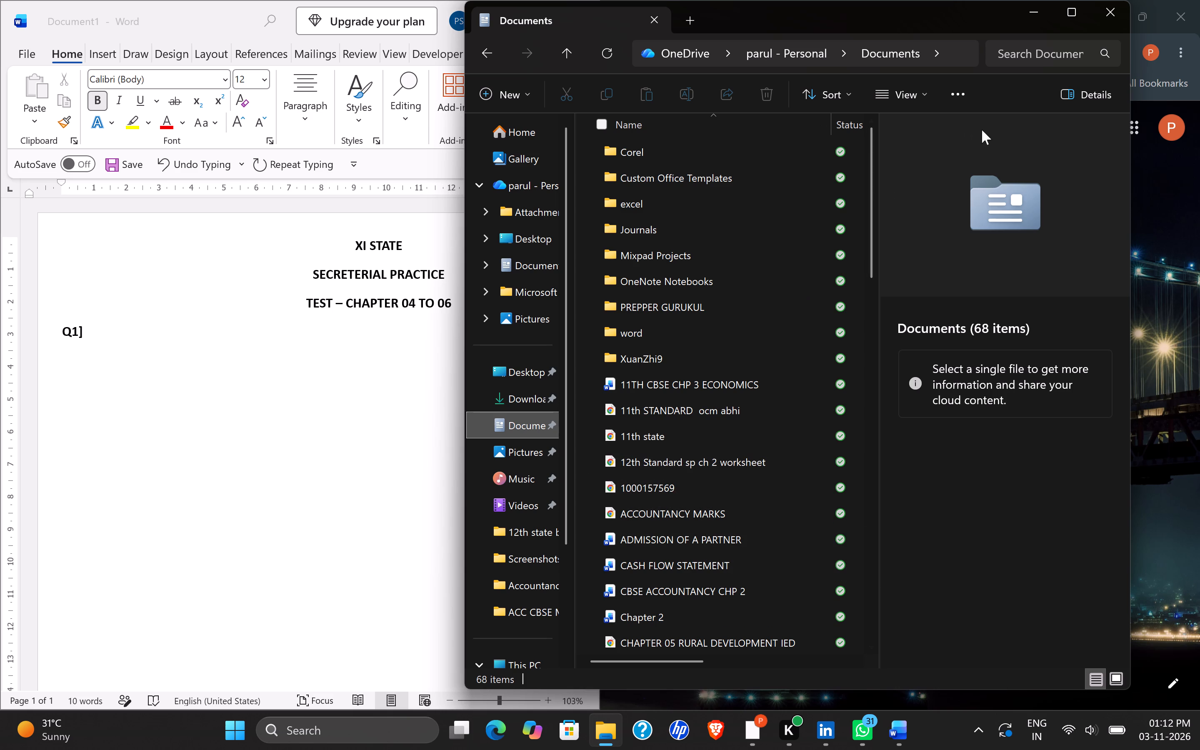
# Search File Explorer's Home location for "11 SP" to find the Class 11 Secretarial Practice source file.
pyautogui.click(1013, 64)
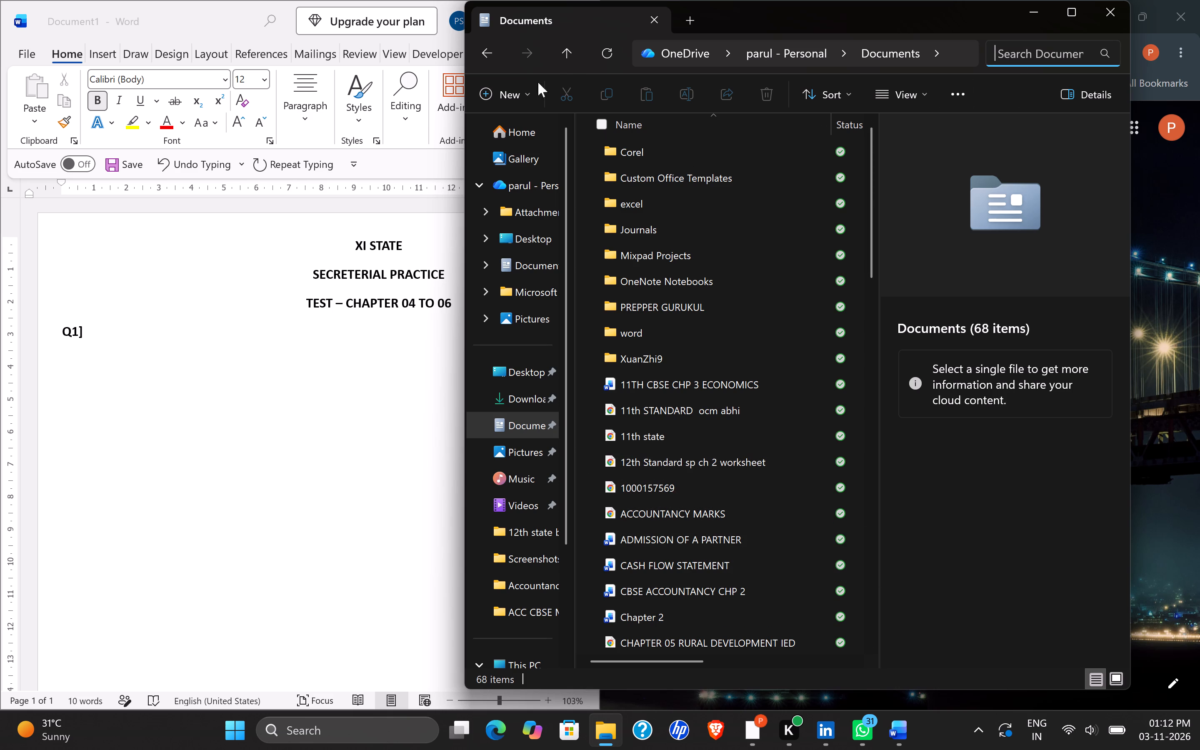
pyautogui.click(523, 130)
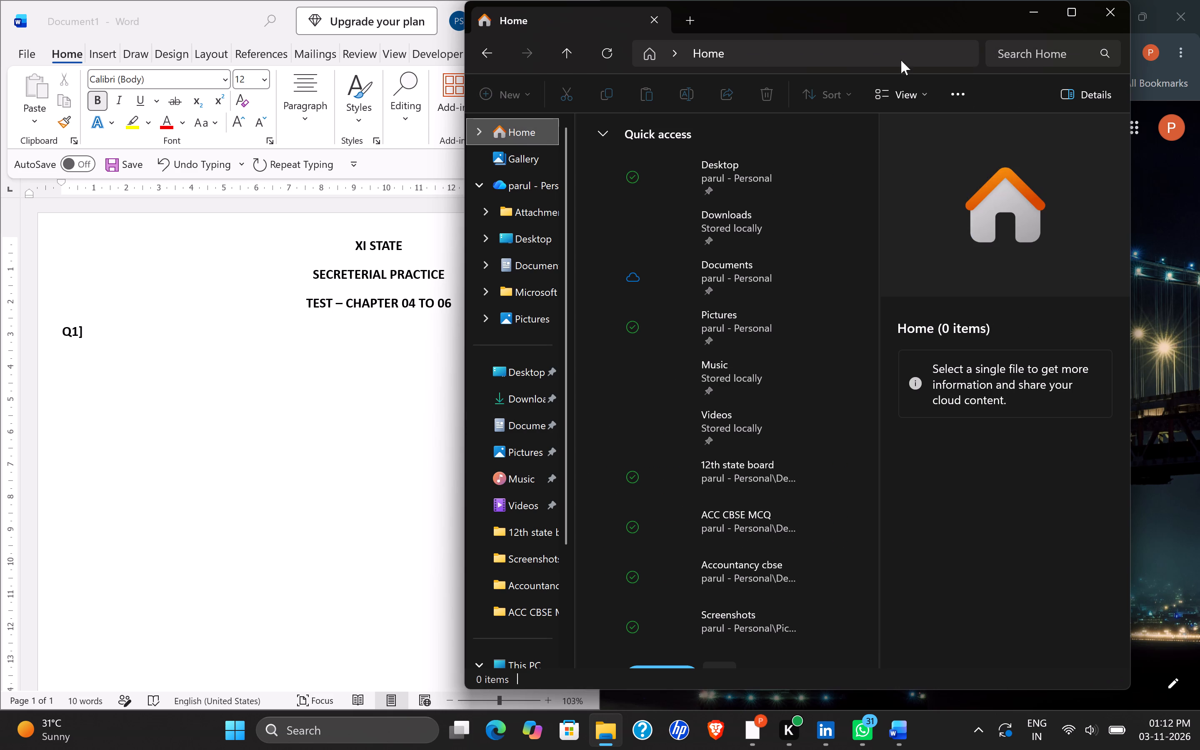
pyautogui.click(1040, 60)
pyautogui.write('11 SP')
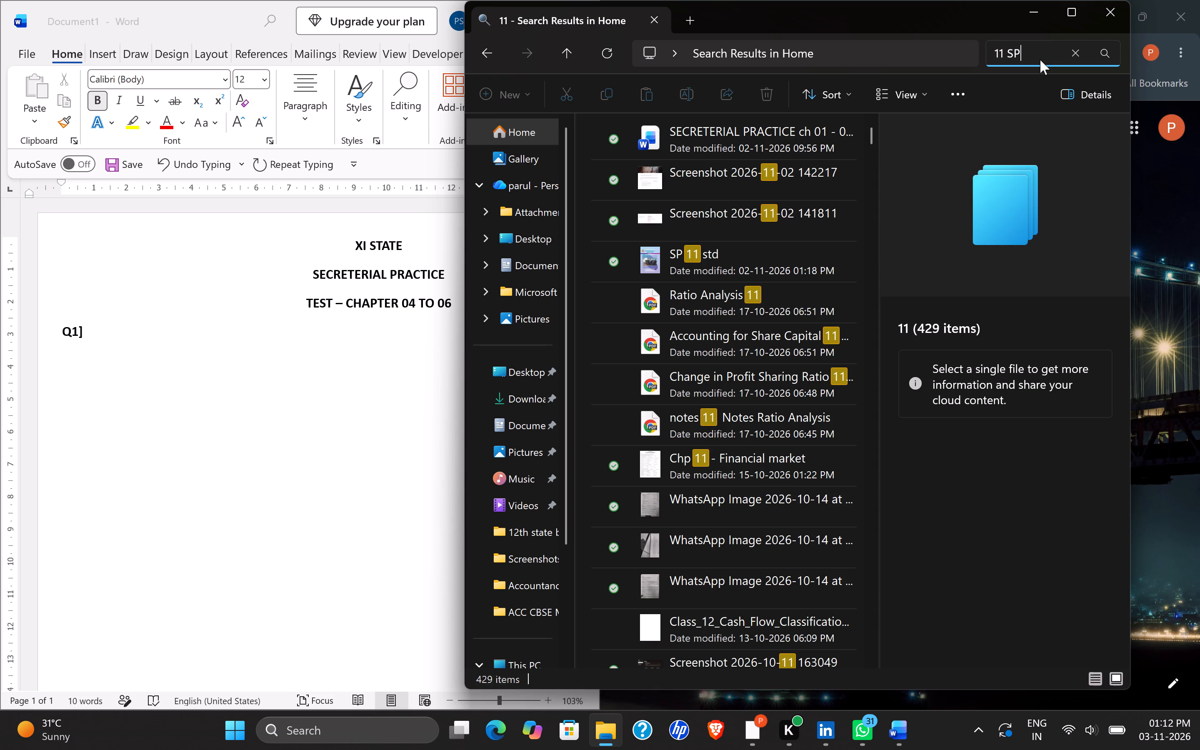
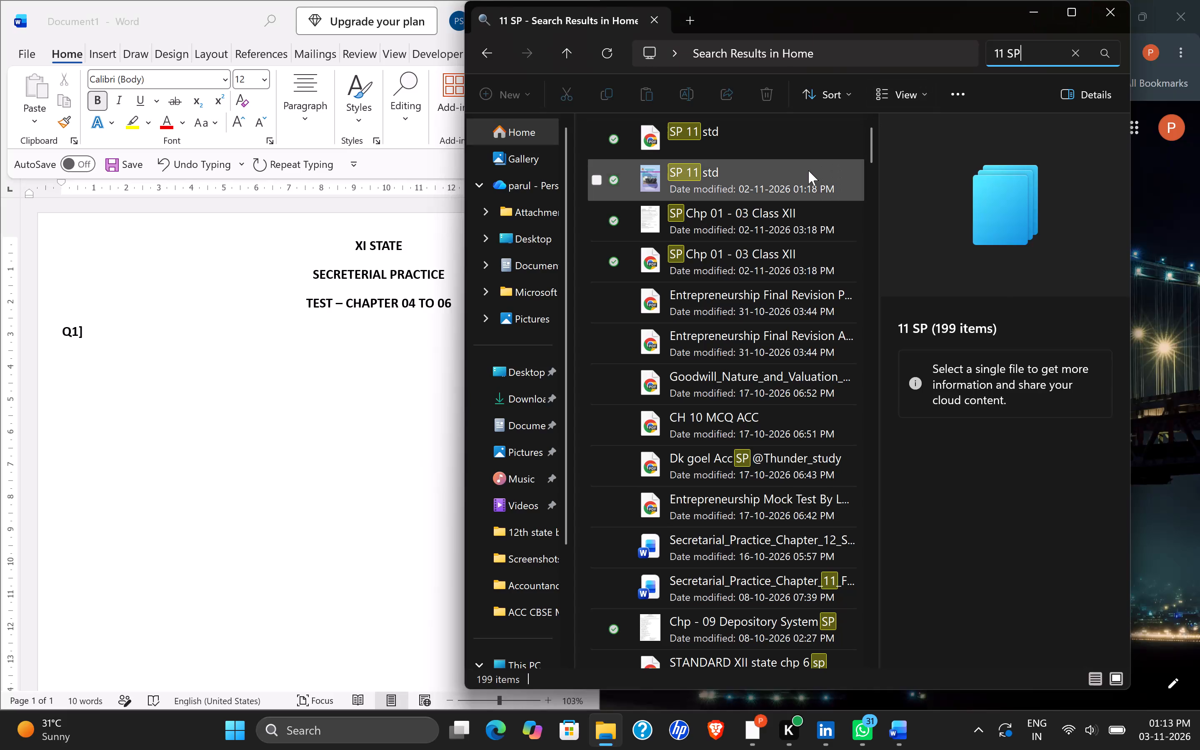
# Open the second SP 11 std PDF, the Standard XI Secretarial Practice textbook, from the search results.
pyautogui.doubleClick(805, 173)
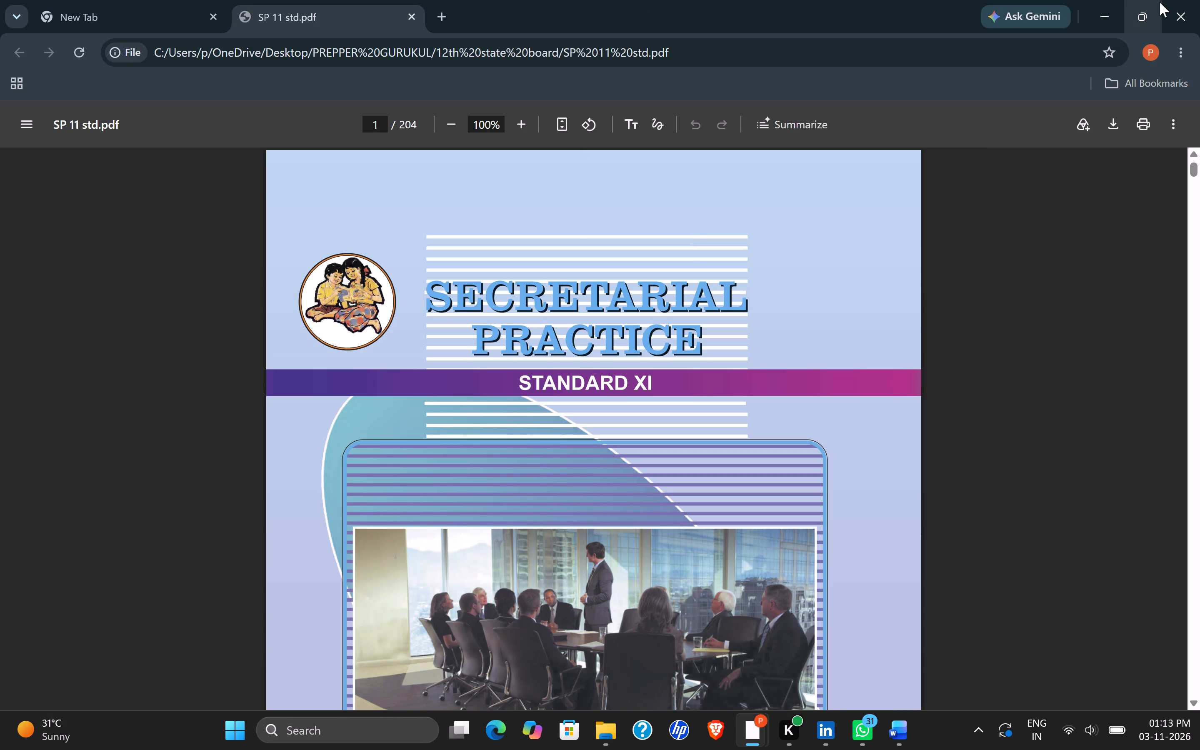
# Close the file search window and arrange the Word test document side by side with the textbook PDF in Chrome.
pyautogui.click(1075, 70)
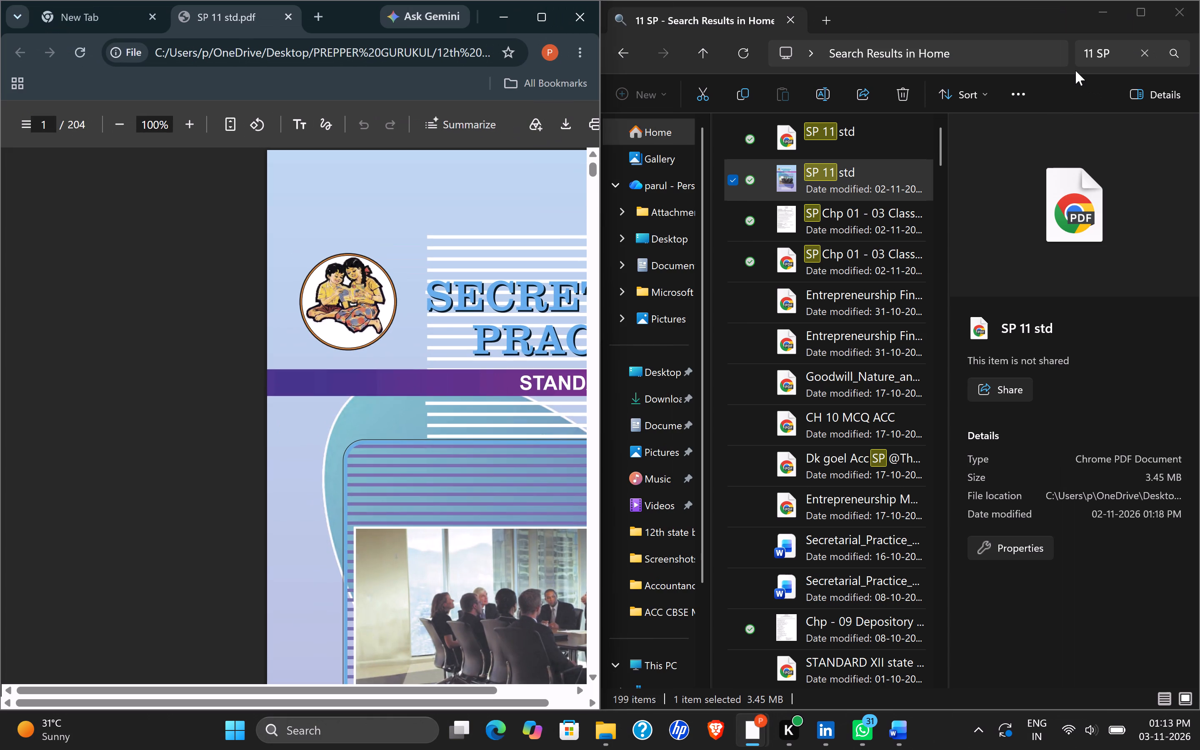
pyautogui.click(1098, 12)
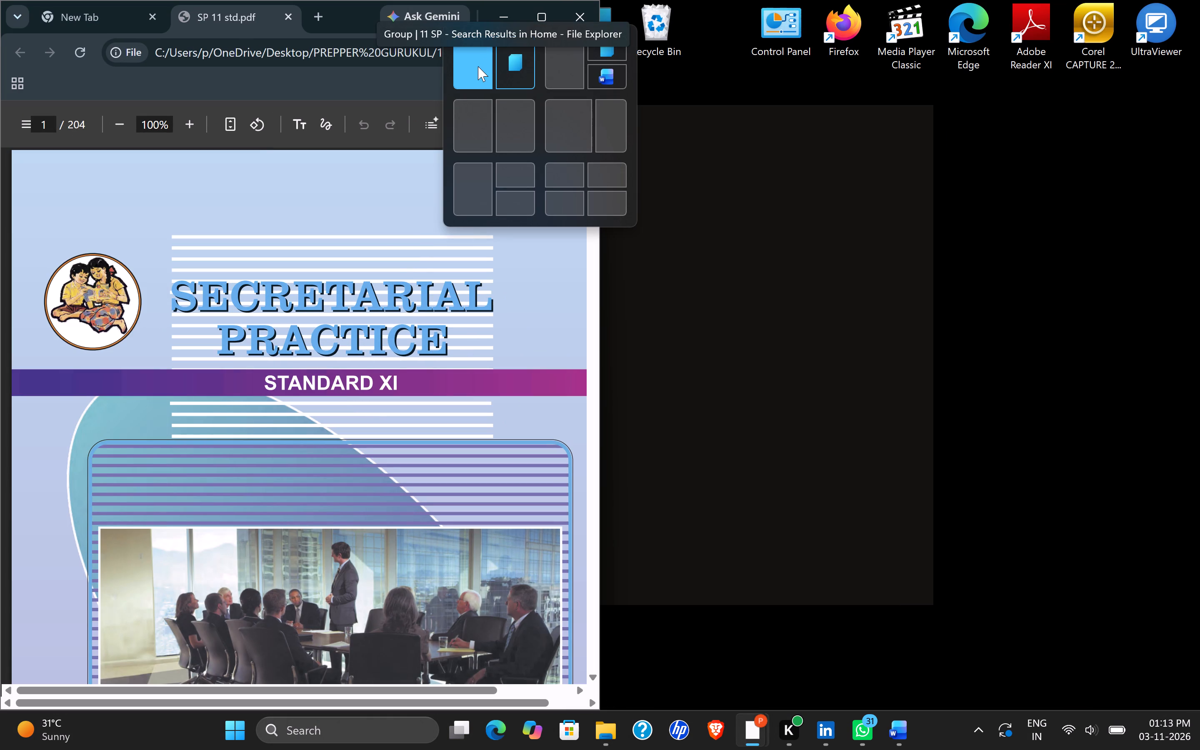
pyautogui.click(507, 74)
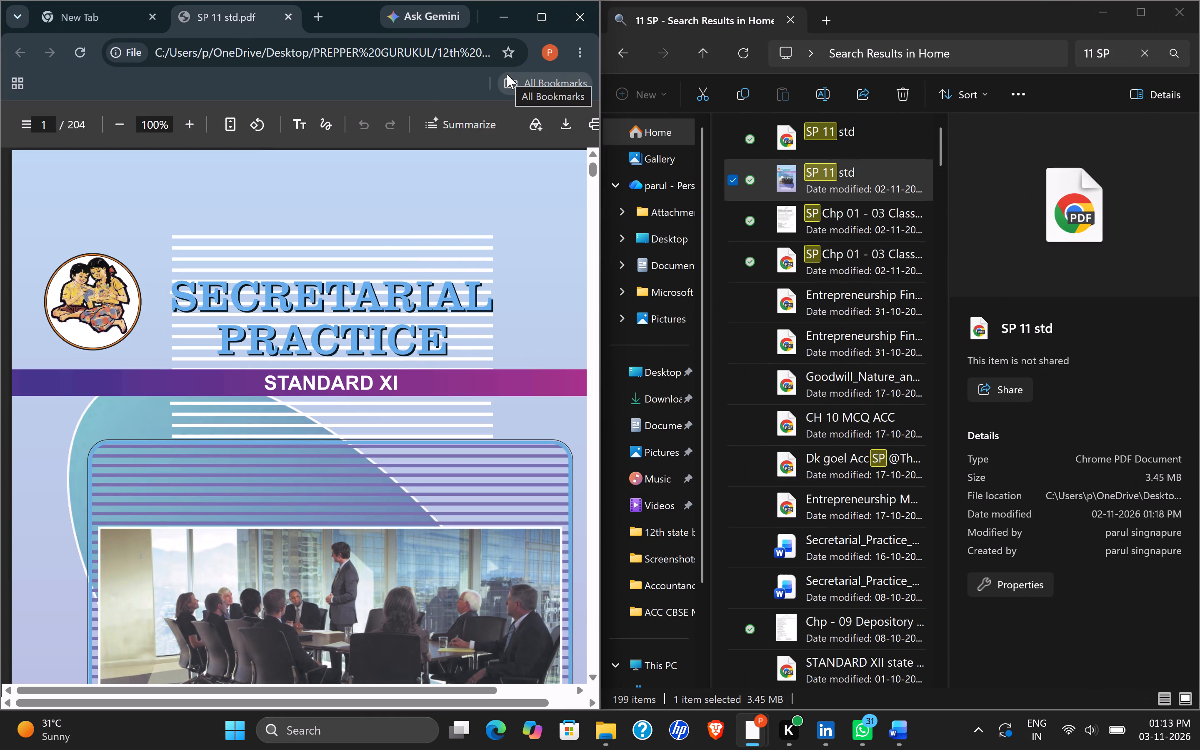
pyautogui.click(1190, 15)
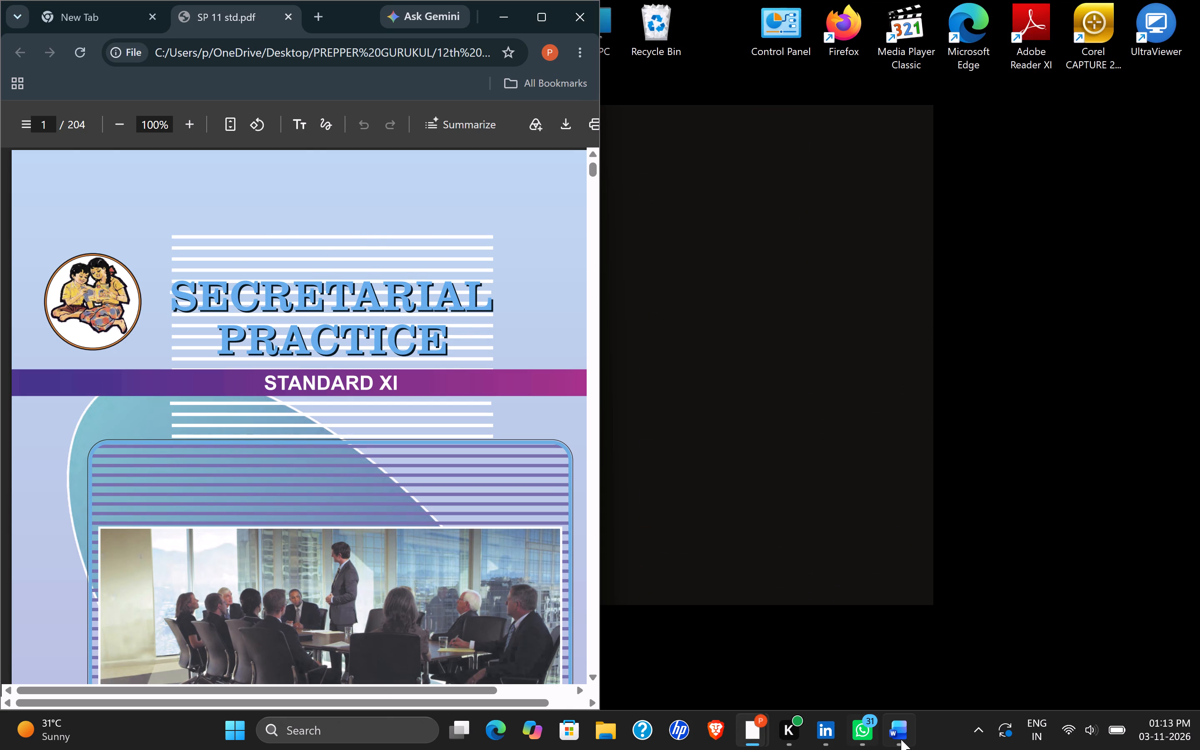
pyautogui.click(901, 739)
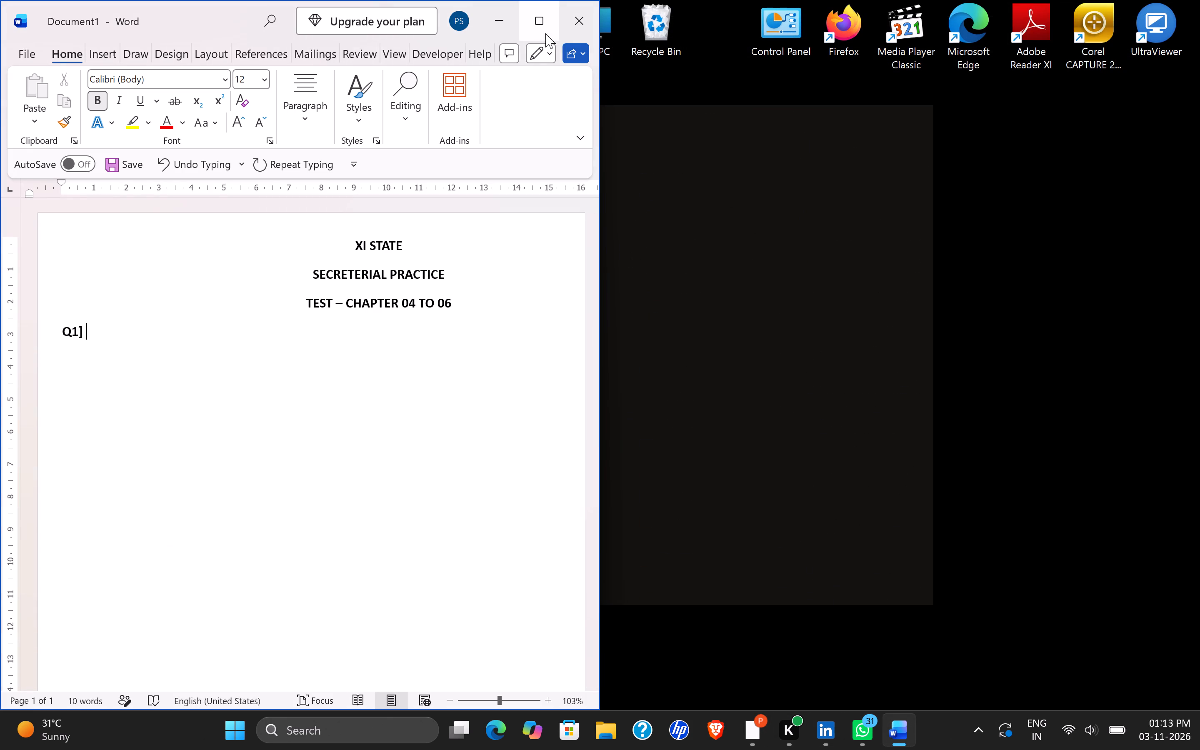
pyautogui.click(497, 65)
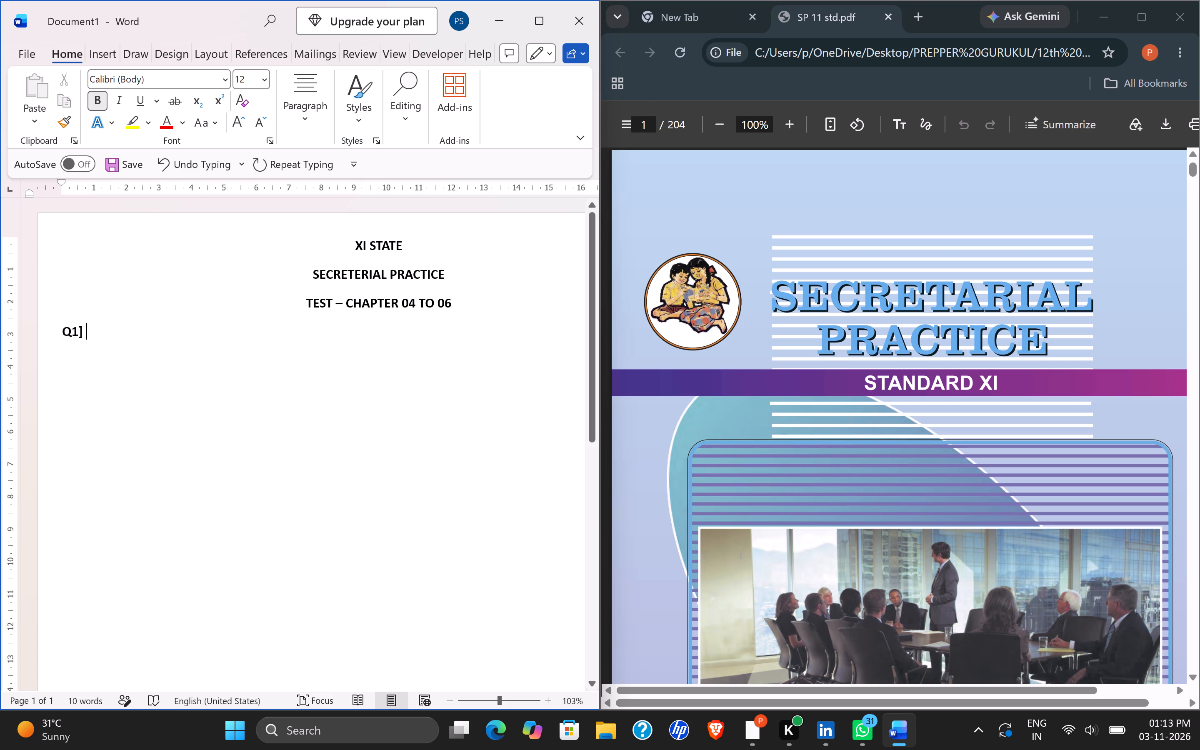
# Complete the Q1] line in the Word test paper with the heading "Objective Type Questions:".
pyautogui.press('o')
pyautogui.write('bjective')
pyautogui.press('space')
pyautogui.write('Type Questions')
pyautogui.press('space')
pyautogui.press('BackSpace')
pyautogui.hotkey('shift', ':')
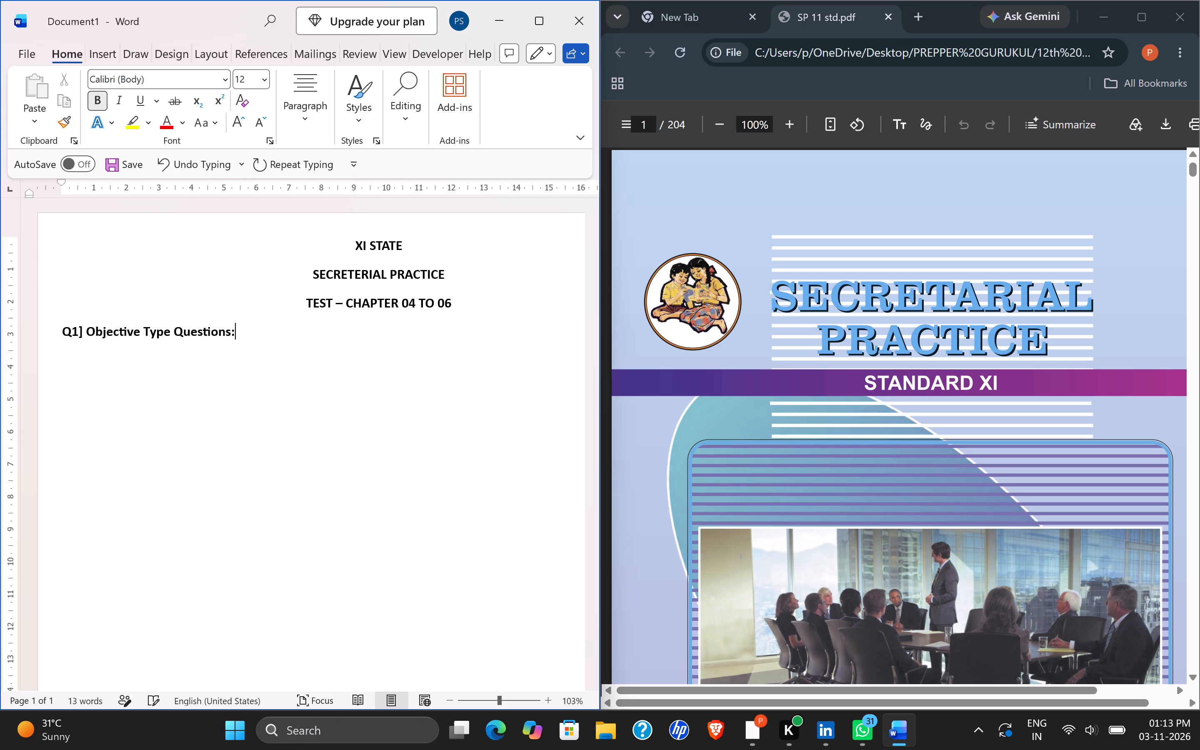
# Add the sub-heading "A) Multiple Choice Question" on a new line below the Q1] heading.
pyautogui.press('Return')
pyautogui.press('a')
pyautogui.write(') Multiple Choice Question')
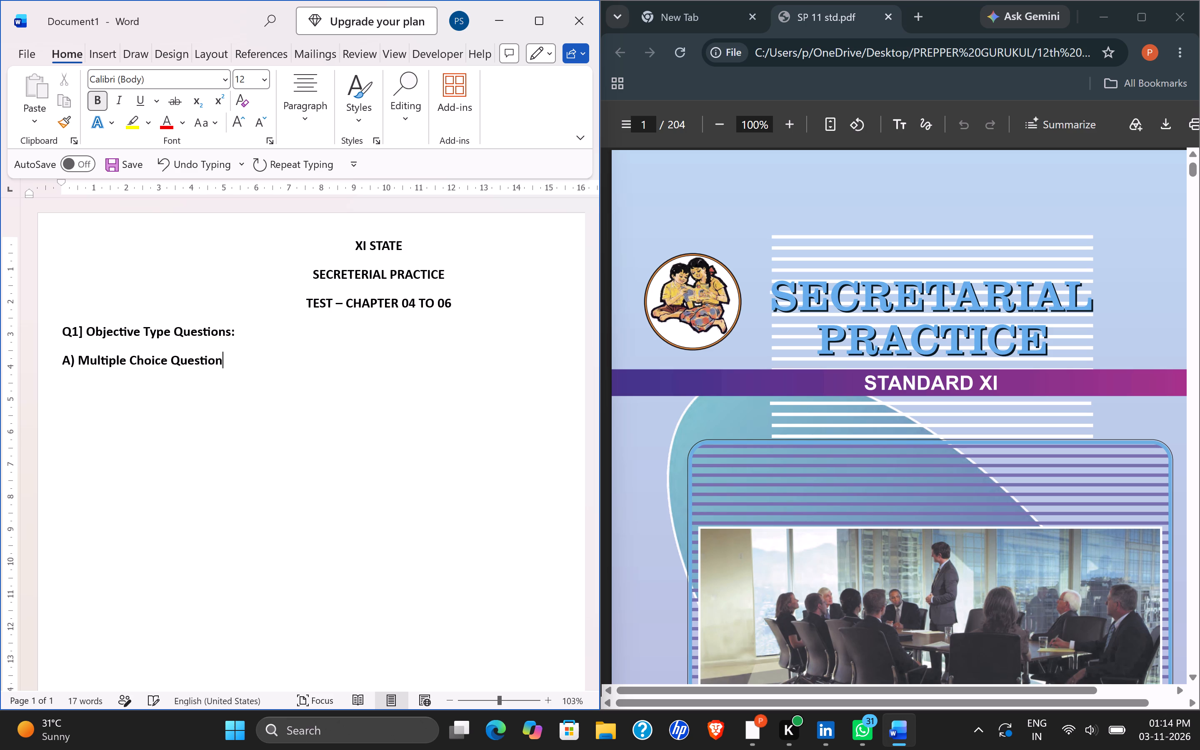
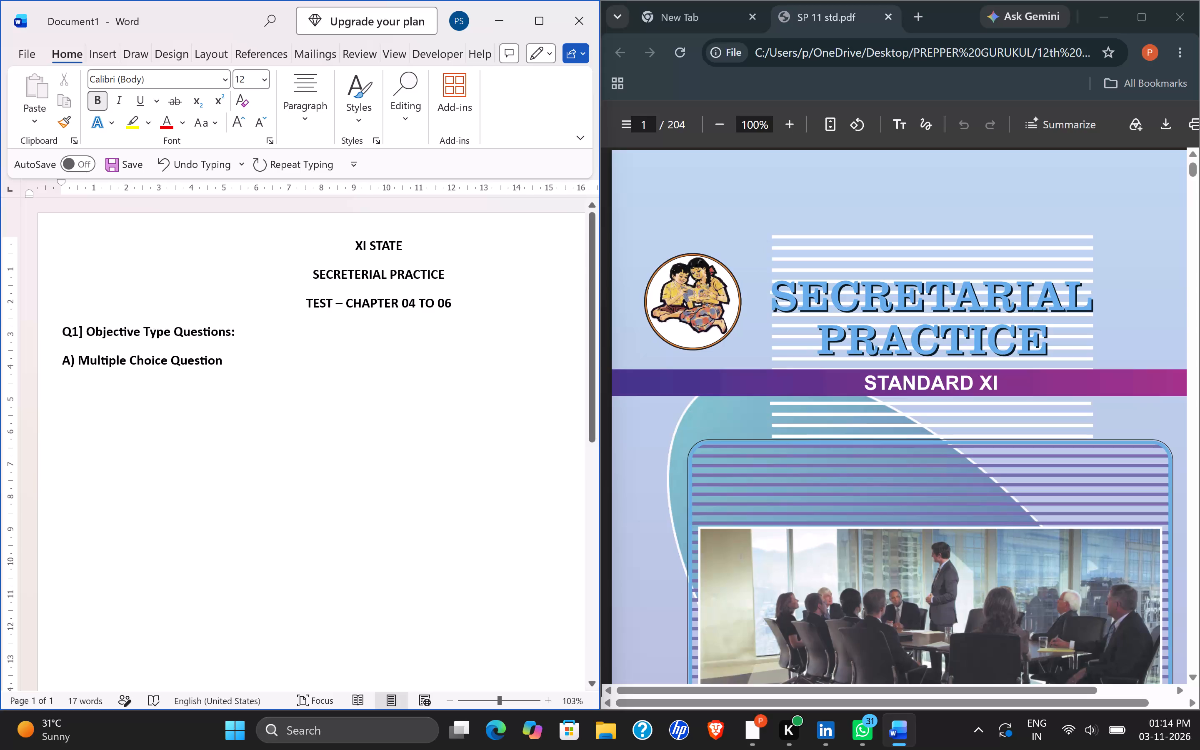
# Add the sub-heading "B) State whether the following statement are true or false", leaving three blank lines below the A) sub-heading.
pyautogui.press('Return')
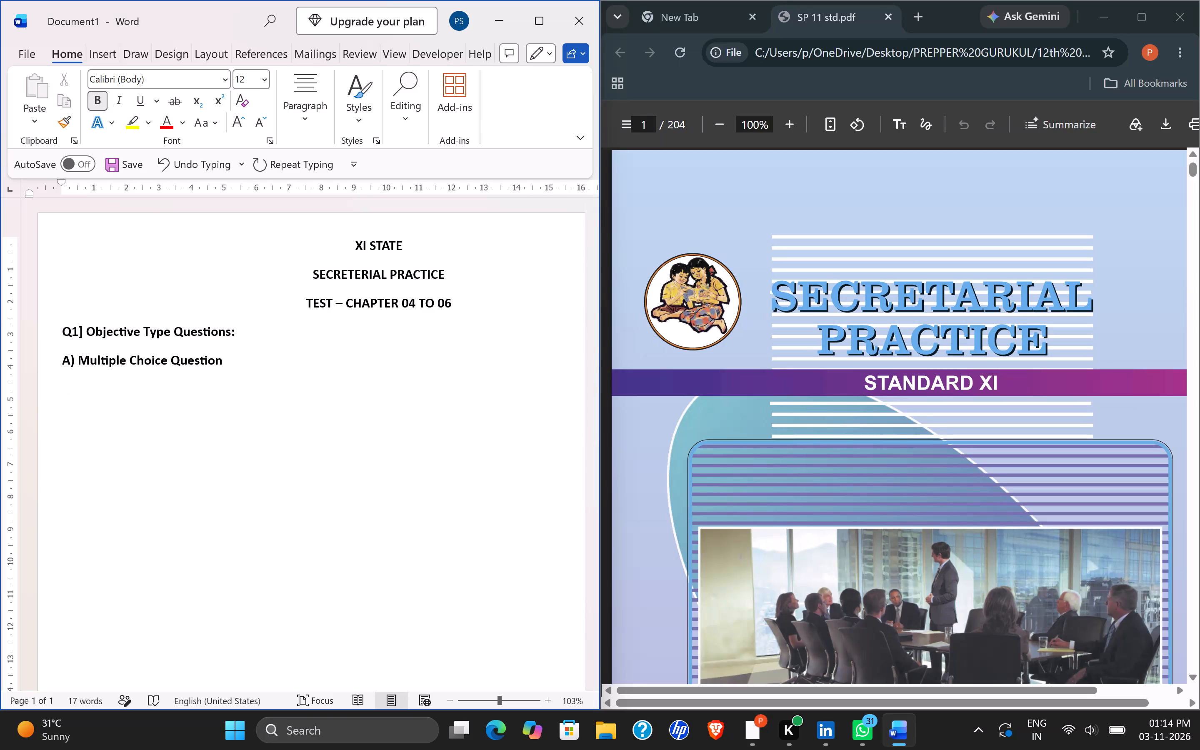
pyautogui.press('Return')
pyautogui.press('Return')
pyautogui.press('Return')
pyautogui.hotkey('shift', 'b')
pyautogui.write(')')
pyautogui.press('space')
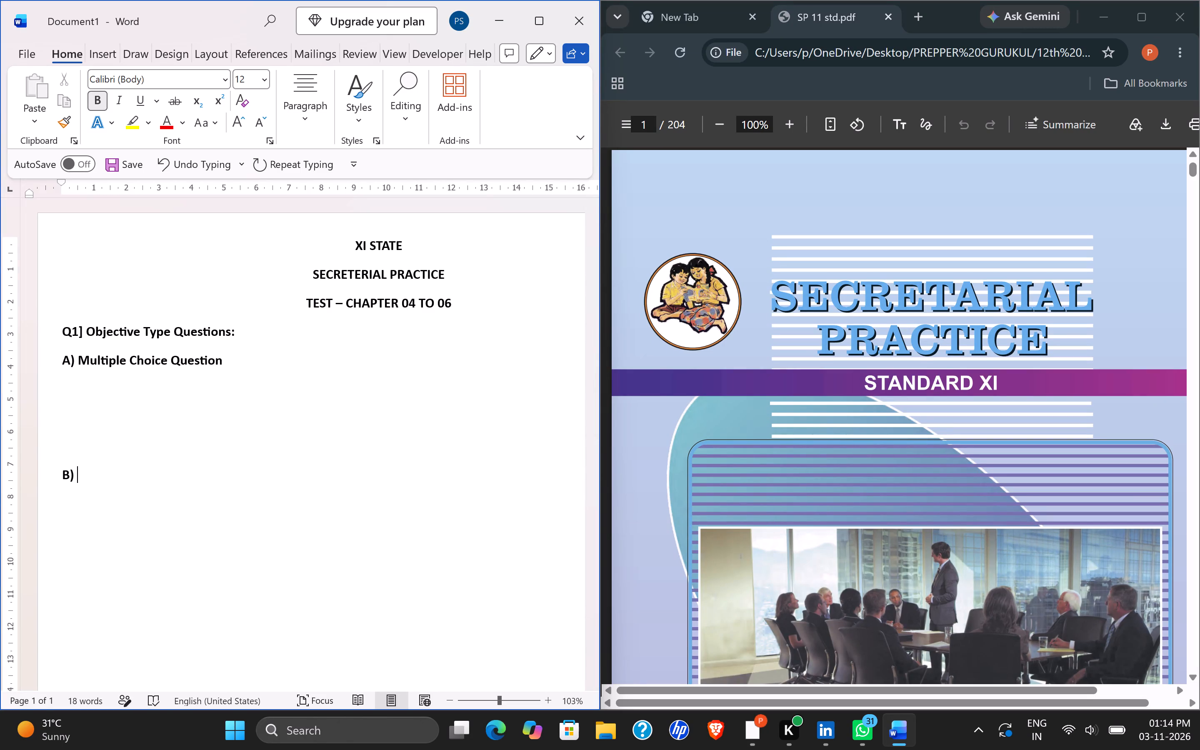
pyautogui.write('State')
pyautogui.press('space')
pyautogui.write('whether the')
pyautogui.press('space')
pyautogui.write('following statement are true')
pyautogui.press('space')
pyautogui.write('or')
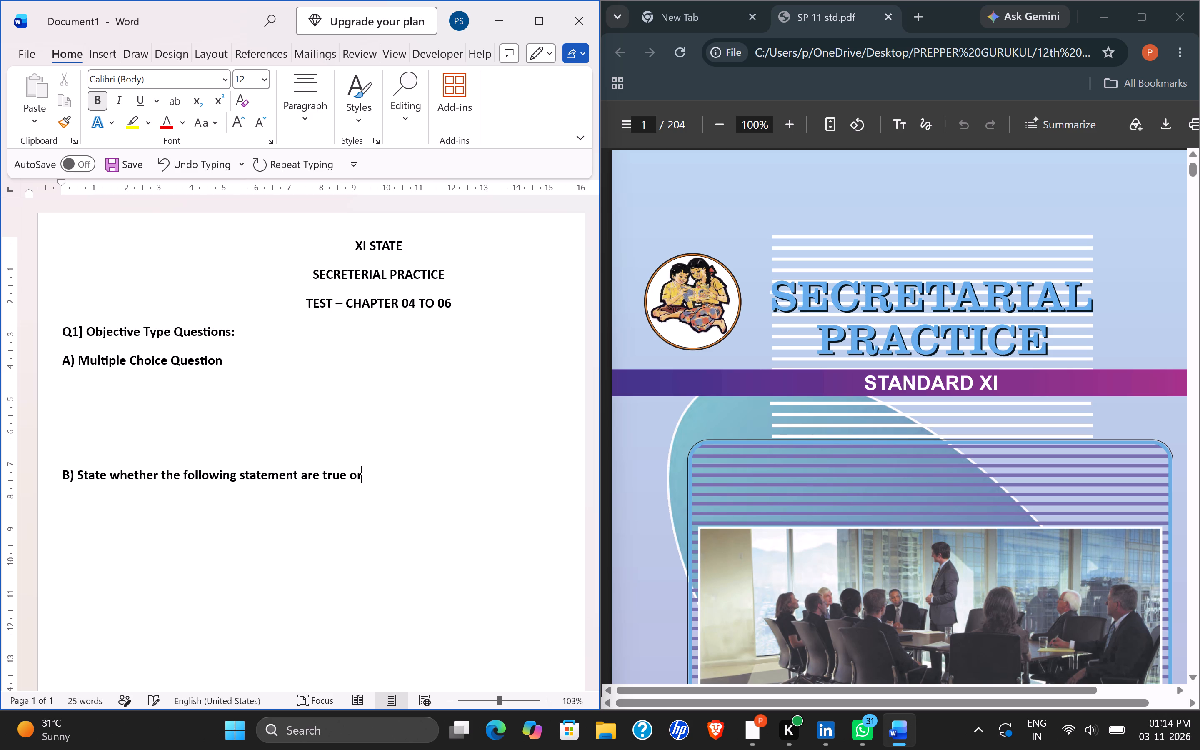
pyautogui.press('space')
pyautogui.write('false')
# Start the next sub-heading with the label "C)", leaving four blank lines below the B) sub-heading.
pyautogui.press('Return')
pyautogui.press('Return')
pyautogui.press('Return')
pyautogui.press('Return')
pyautogui.press('Return')
pyautogui.press('c')
pyautogui.hotkey('shift', ')')
pyautogui.press('BackSpace')
pyautogui.press('BackSpace')
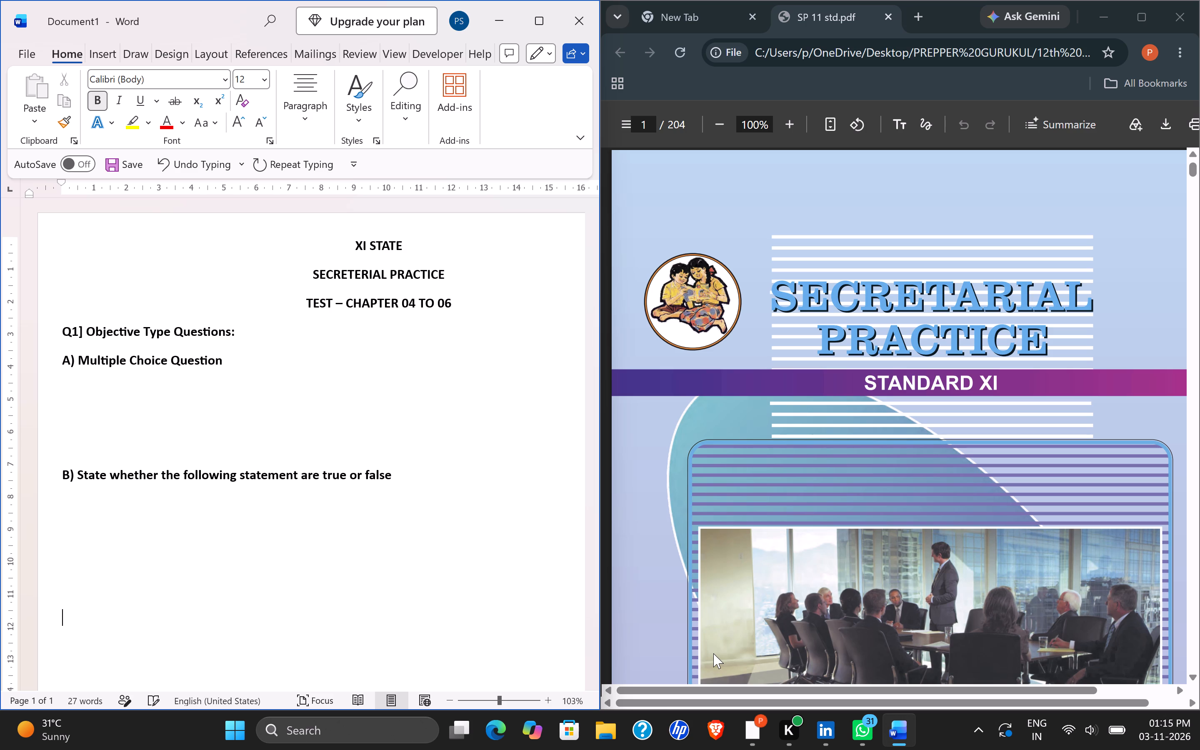
pyautogui.write('C)')
pyautogui.press('space')
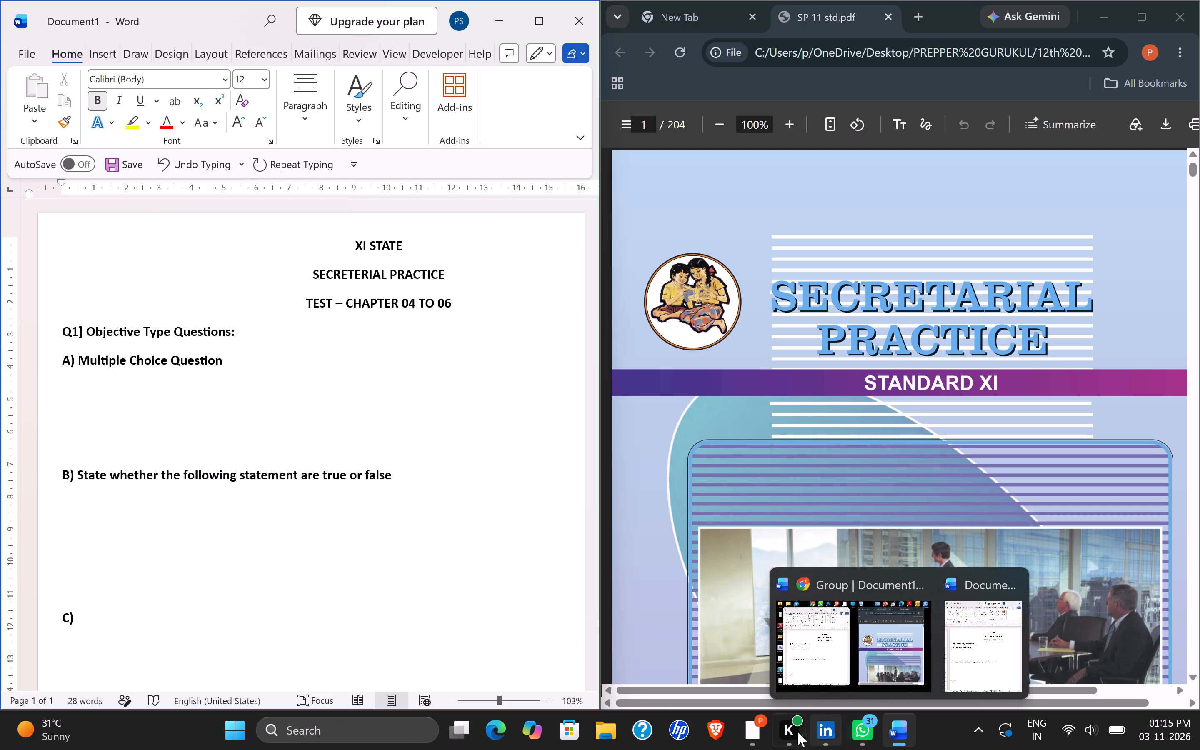
# Minimize the Chrome window containing the textbook PDF.
pyautogui.click(1098, 10)
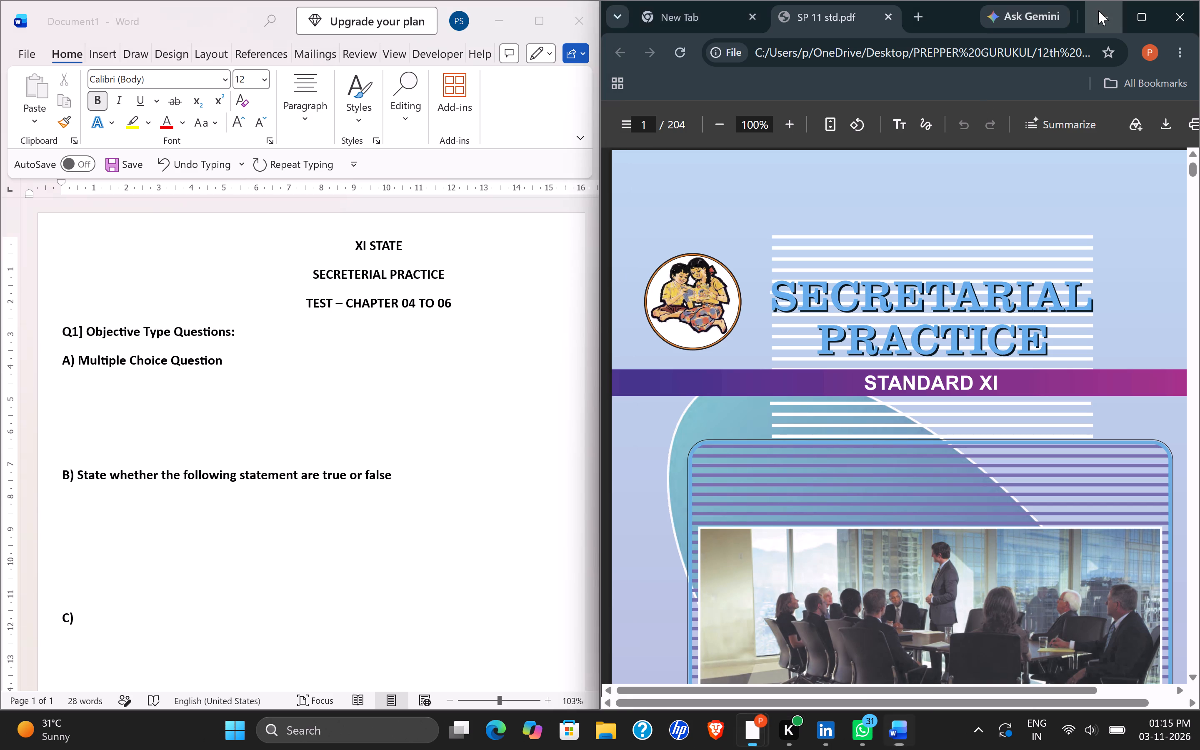
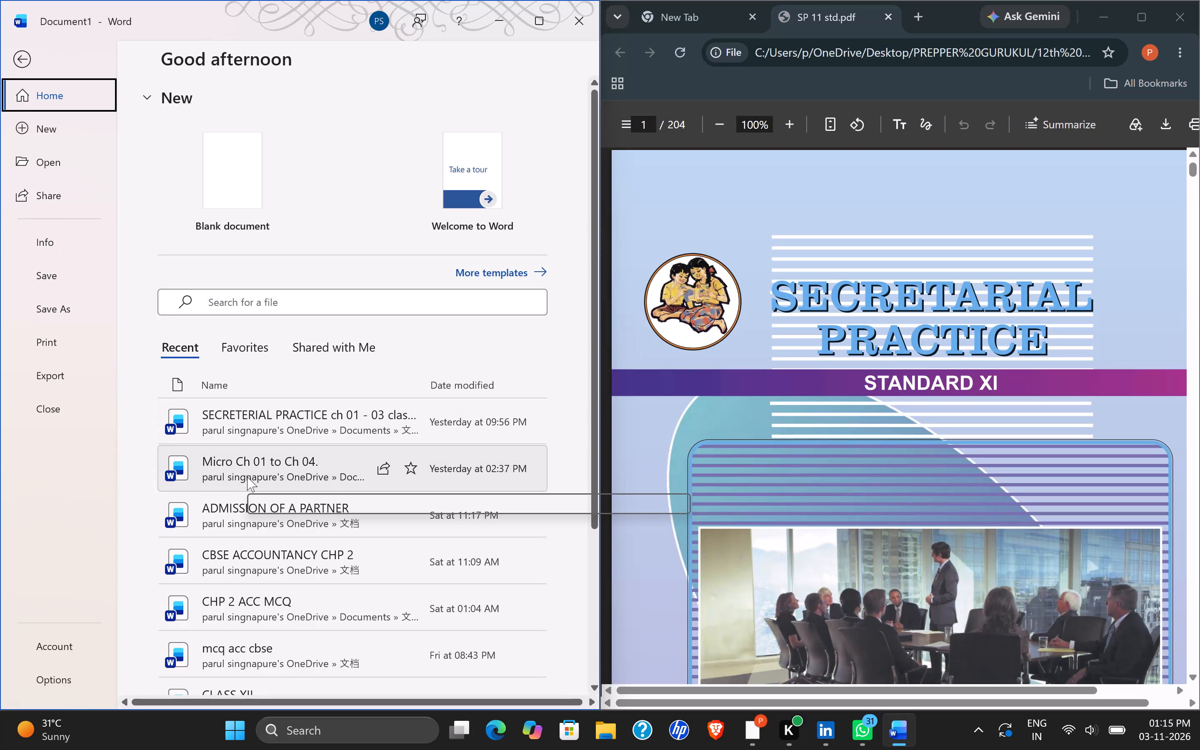
# Open the recent document "SECRETERIAL PRACTICE ch 01 - 03 class 11".
pyautogui.doubleClick(253, 436)
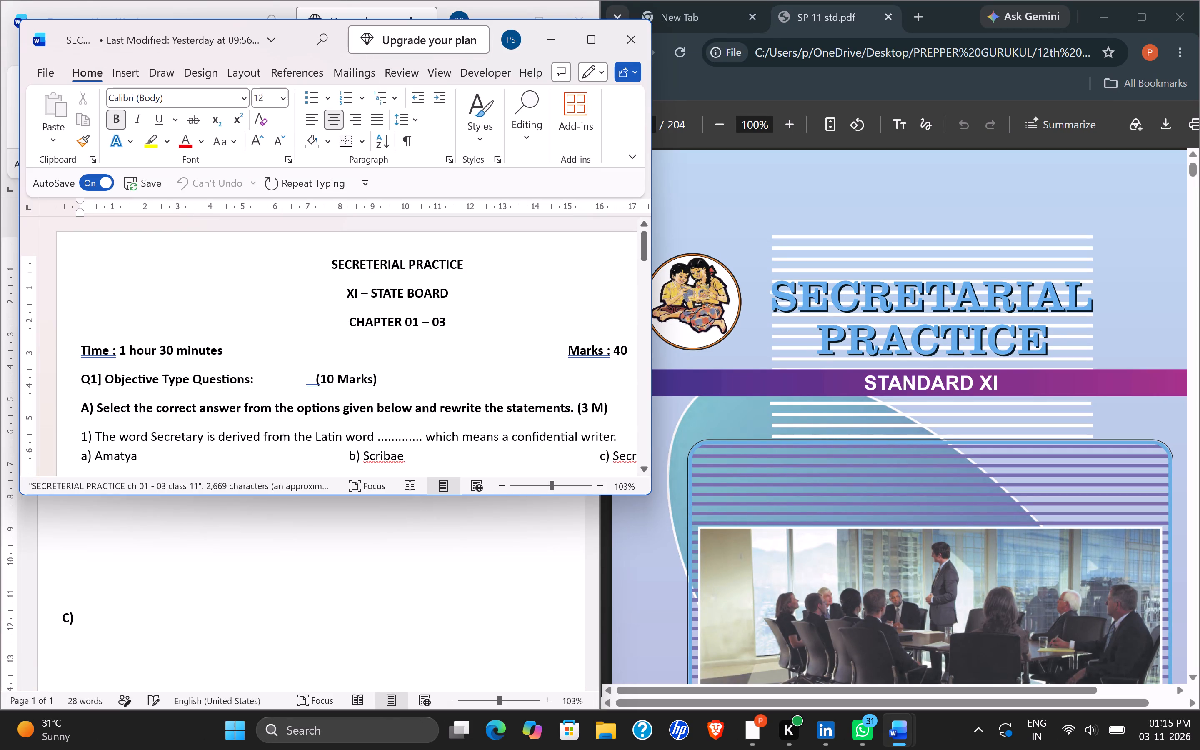
# Complete the C) sub-heading with "Write a word or a term or a phrase which can substitute each of the following statements." copied from the earlier paper.
pyautogui.scroll(-4, 271, 362)
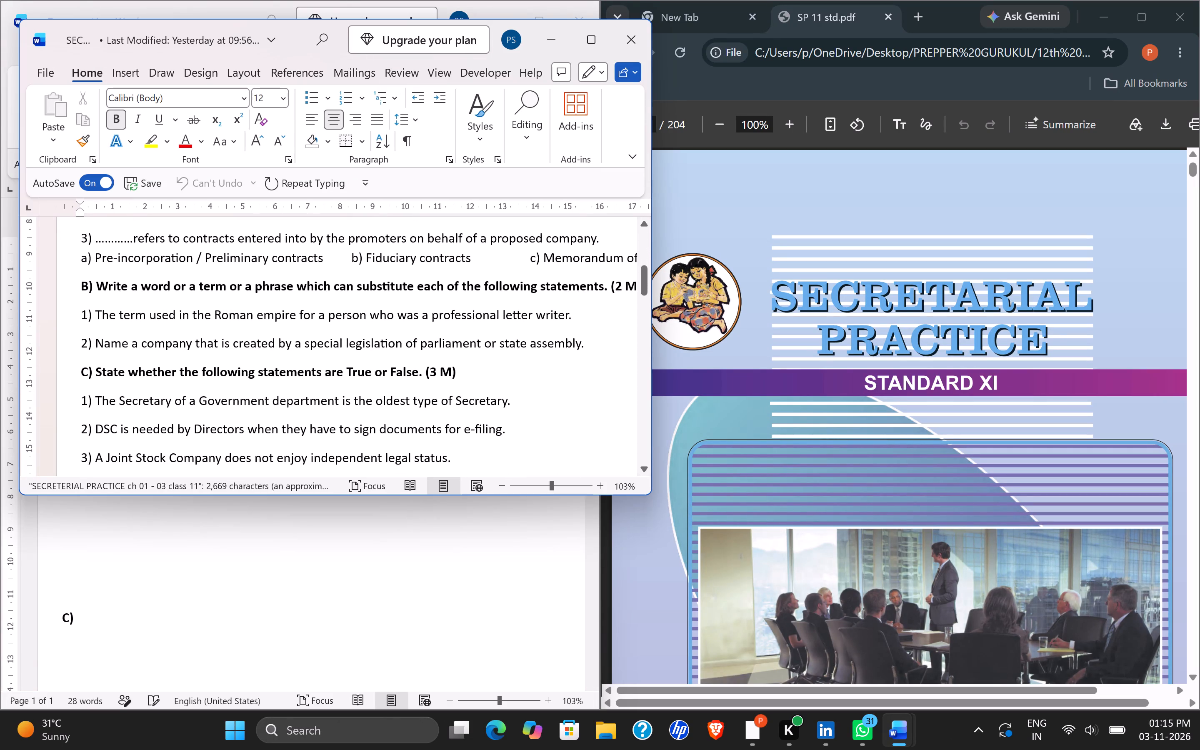
pyautogui.scroll(-1, 271, 362)
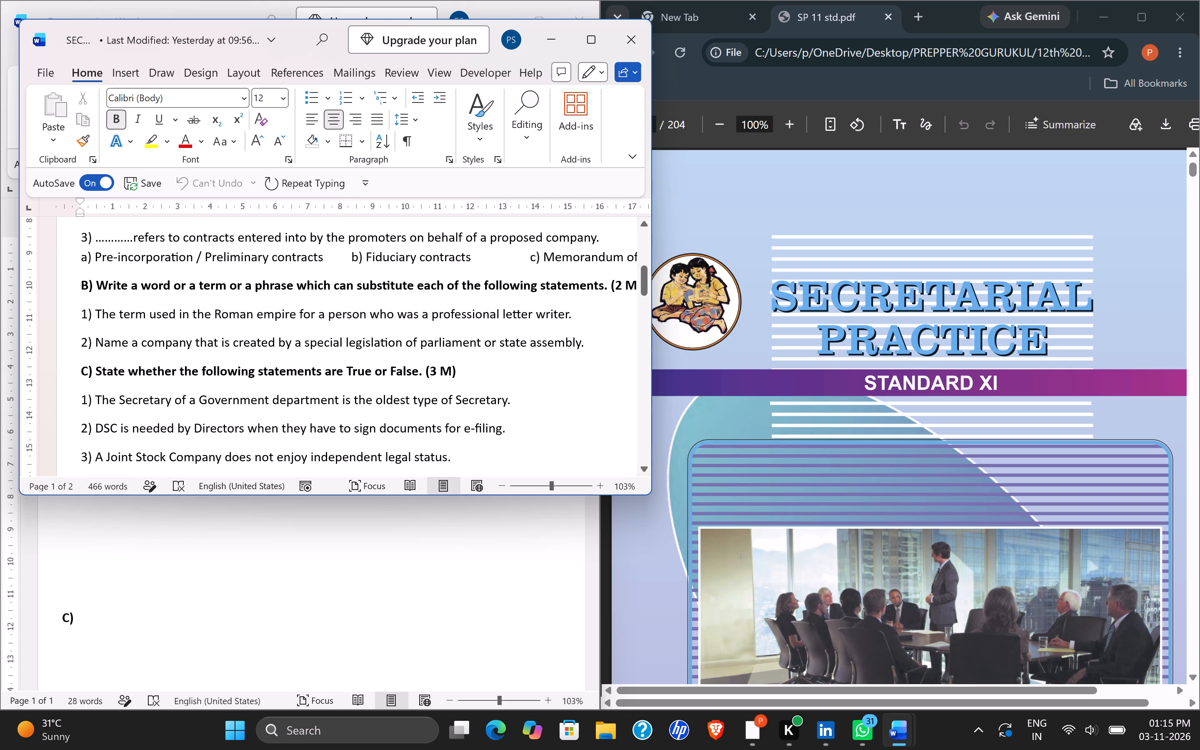
pyautogui.moveTo(98, 285); pyautogui.dragTo(596, 288)
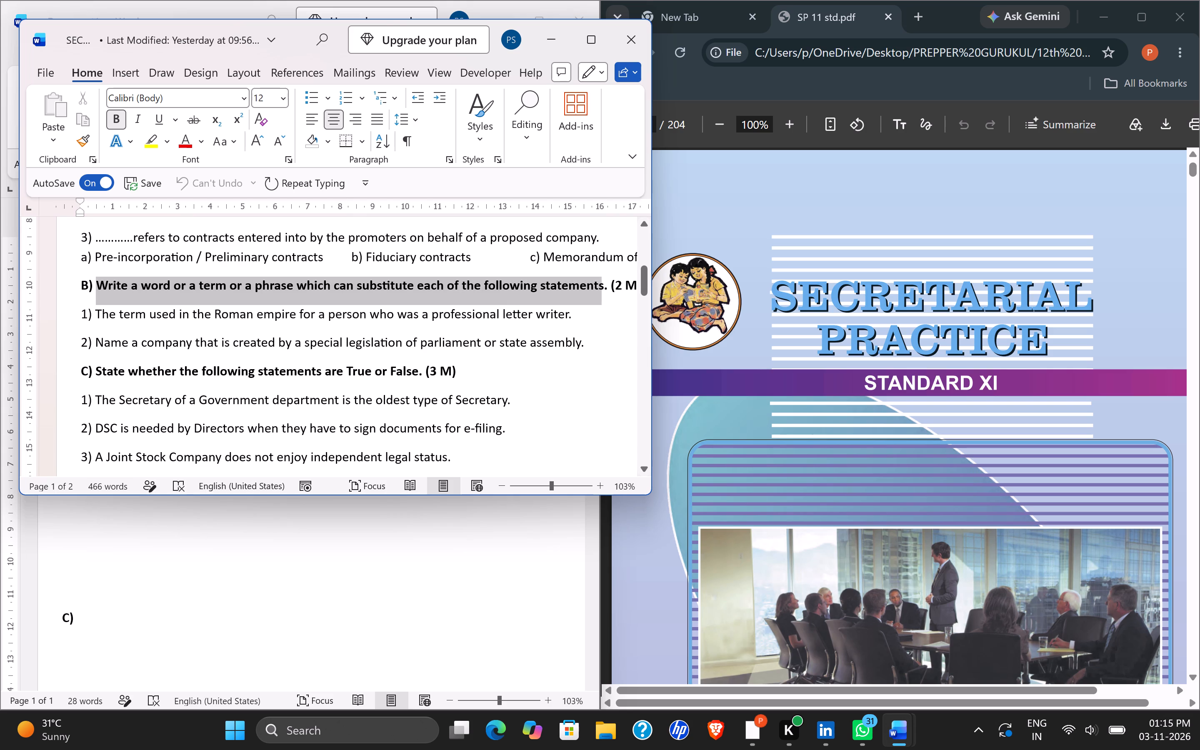
pyautogui.moveTo(596, 288); pyautogui.dragTo(610, 287)
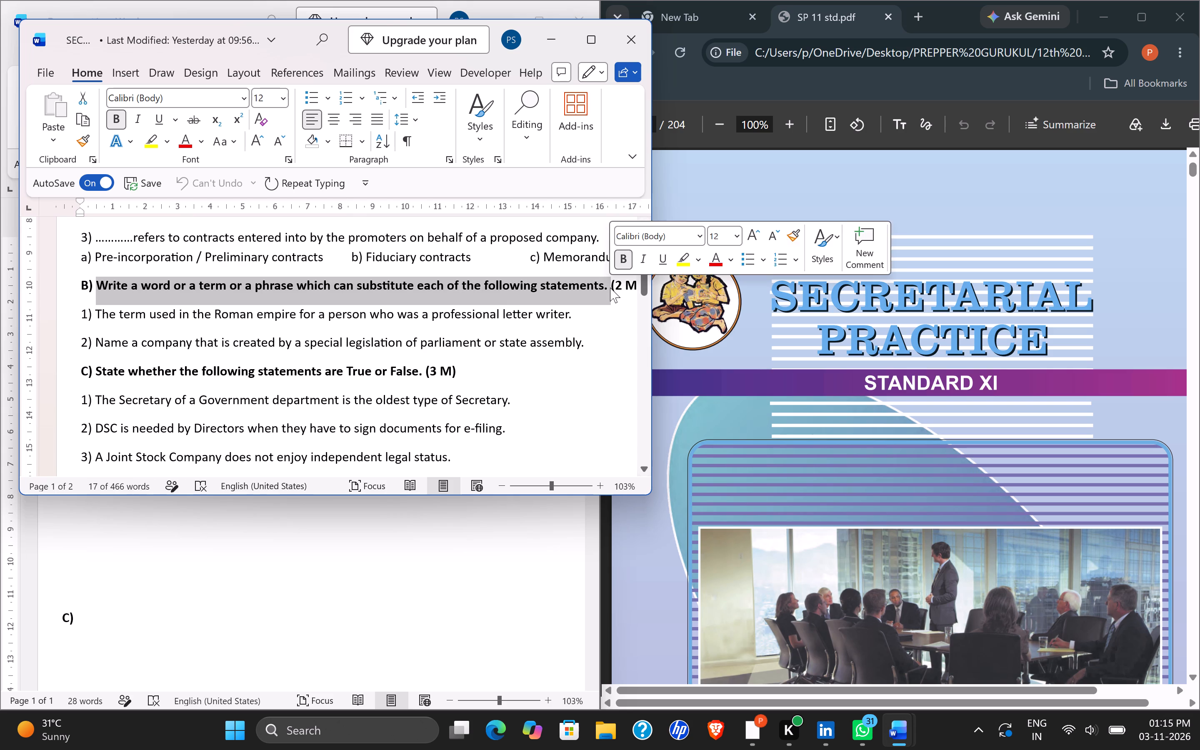
pyautogui.hotkey('ctrl', 'c')
pyautogui.keyDown('ctrl'); pyautogui.click(610, 287); pyautogui.keyUp('ctrl')
pyautogui.scroll(-2, 258, 292)
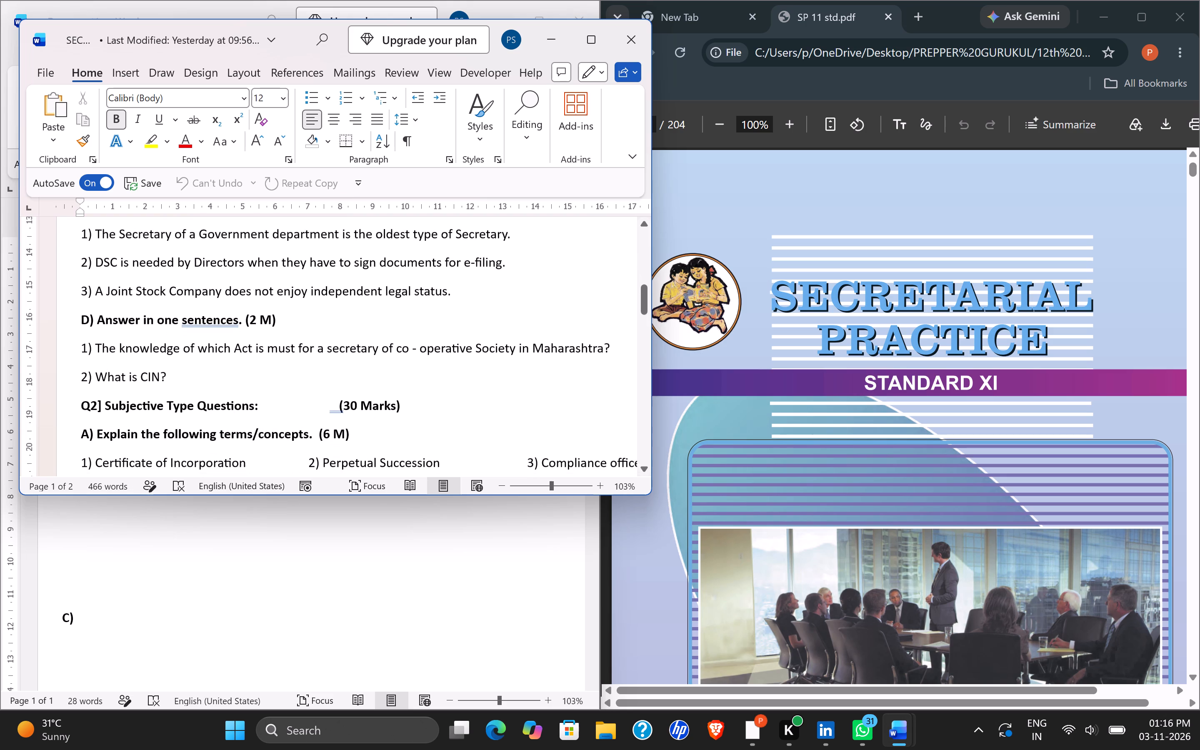
pyautogui.click(551, 41)
pyautogui.click(92, 613)
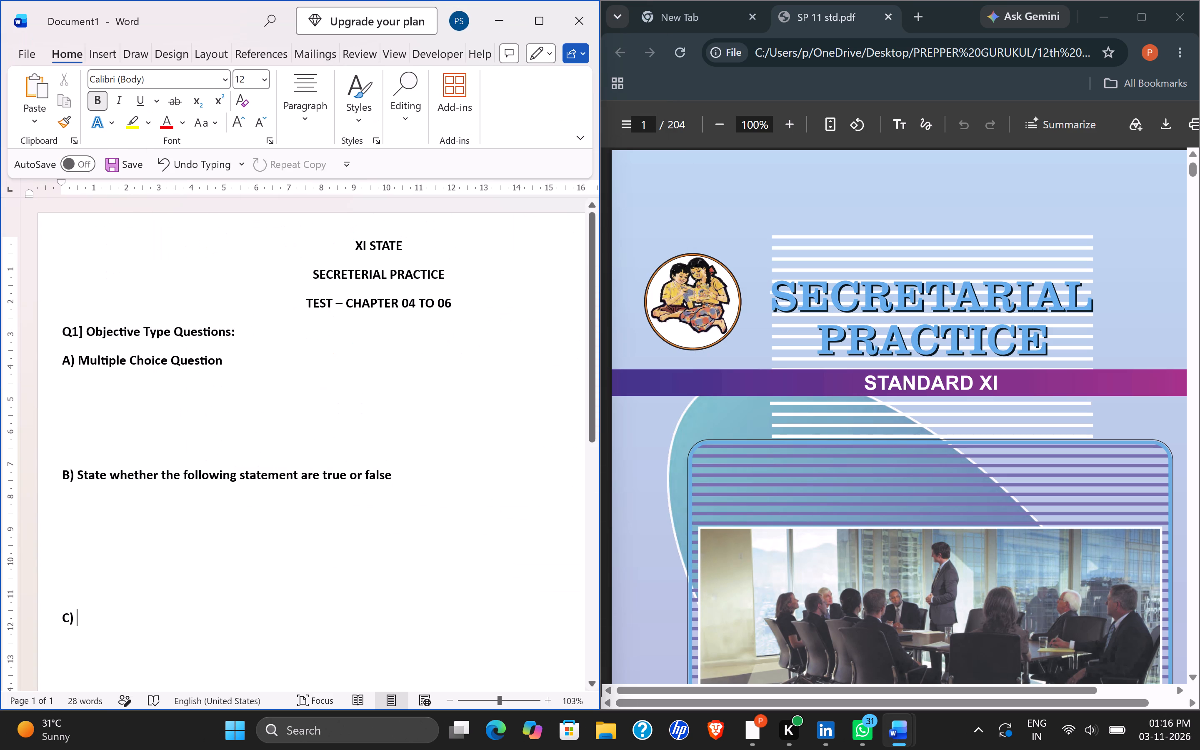
pyautogui.hotkey('ctrl', 'v')
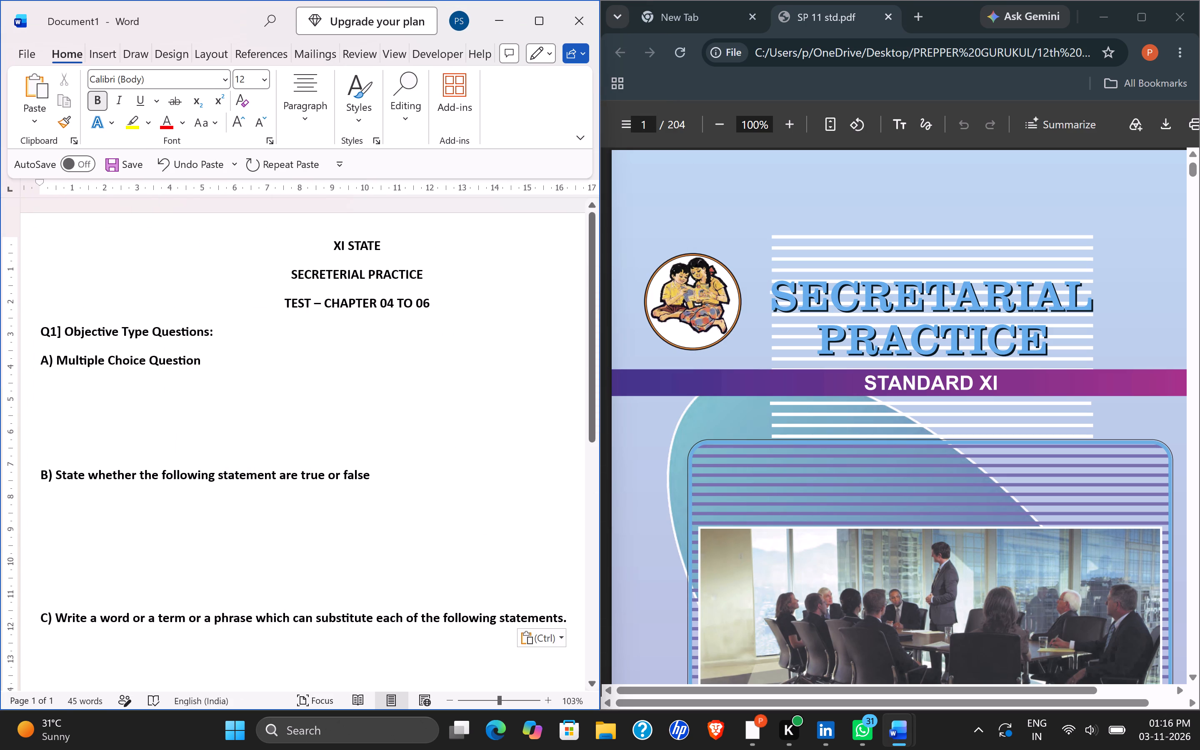
# Leave four blank lines below C) and add the sub-heading "D) Answer in one sentences. (2 M)", copying its wording from the chapter 01 – 03 paper.
pyautogui.press('Return')
pyautogui.press('Return')
pyautogui.press('Return')
pyautogui.press('Return')
pyautogui.press('Return')
pyautogui.hotkey('shift', 'b')
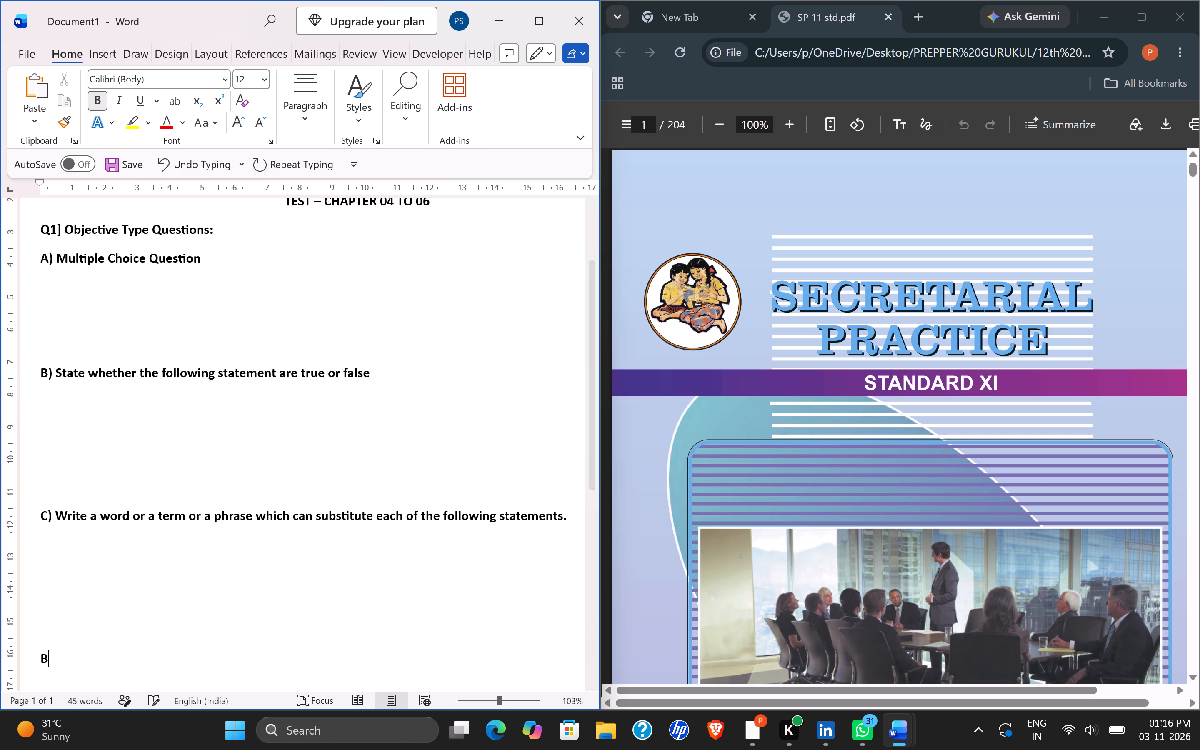
pyautogui.press('BackSpace')
pyautogui.write('D)')
pyautogui.press('space')
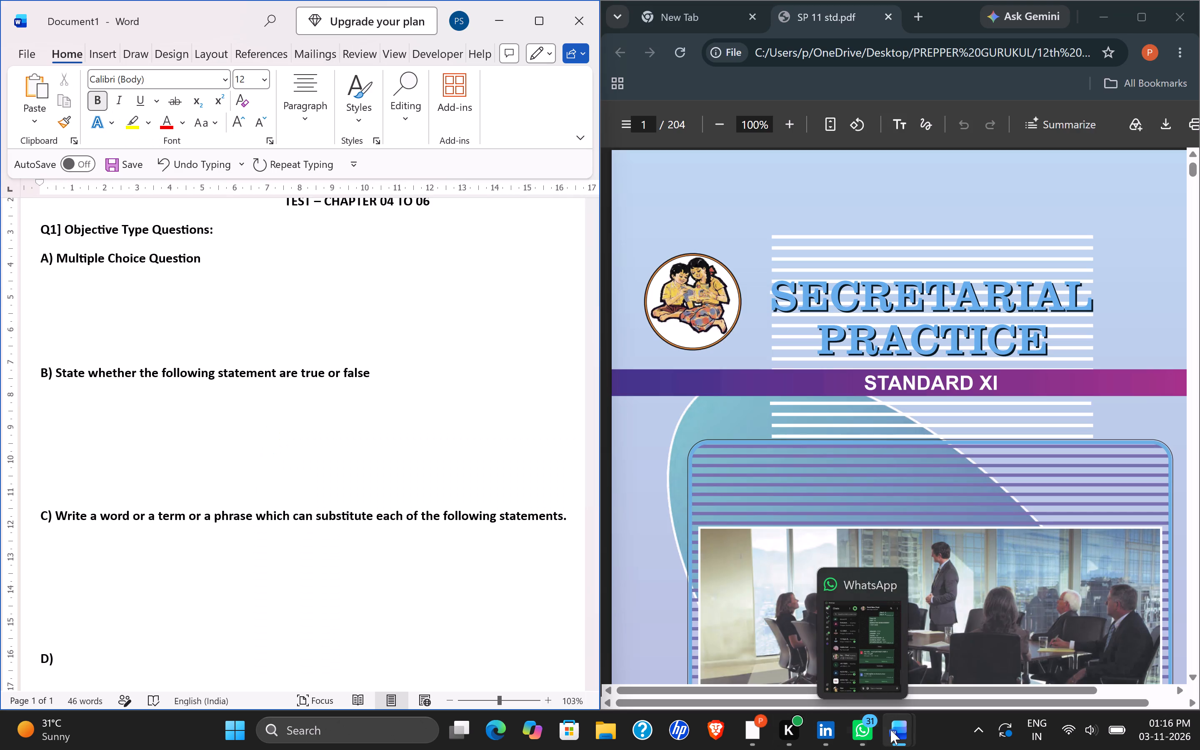
pyautogui.click(1017, 642)
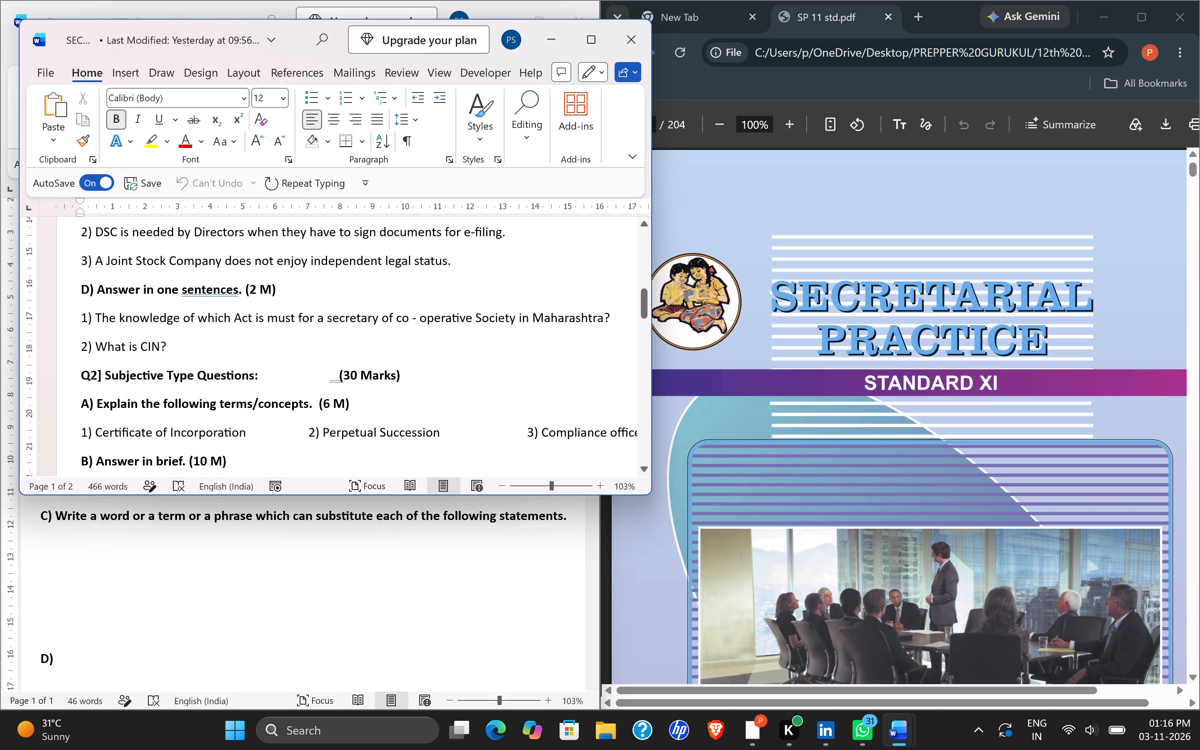
pyautogui.moveTo(97, 295); pyautogui.dragTo(300, 295)
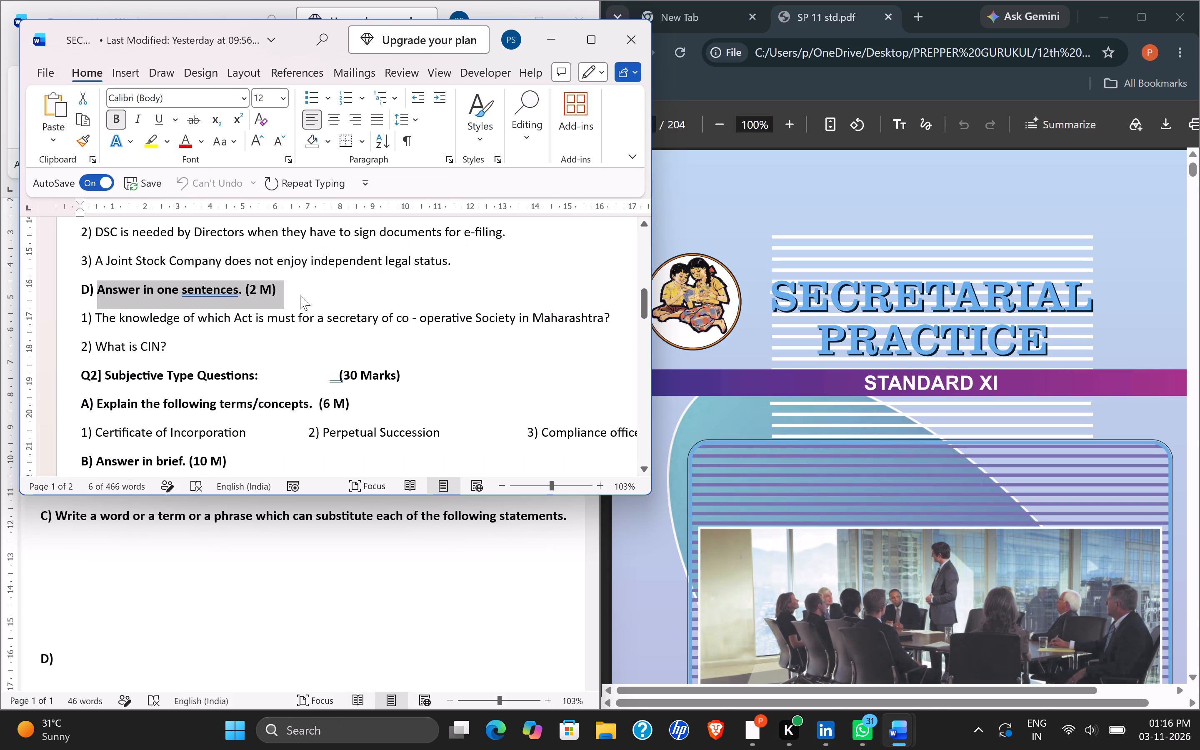
pyautogui.hotkey('ctrl', 'c')
pyautogui.click(547, 42)
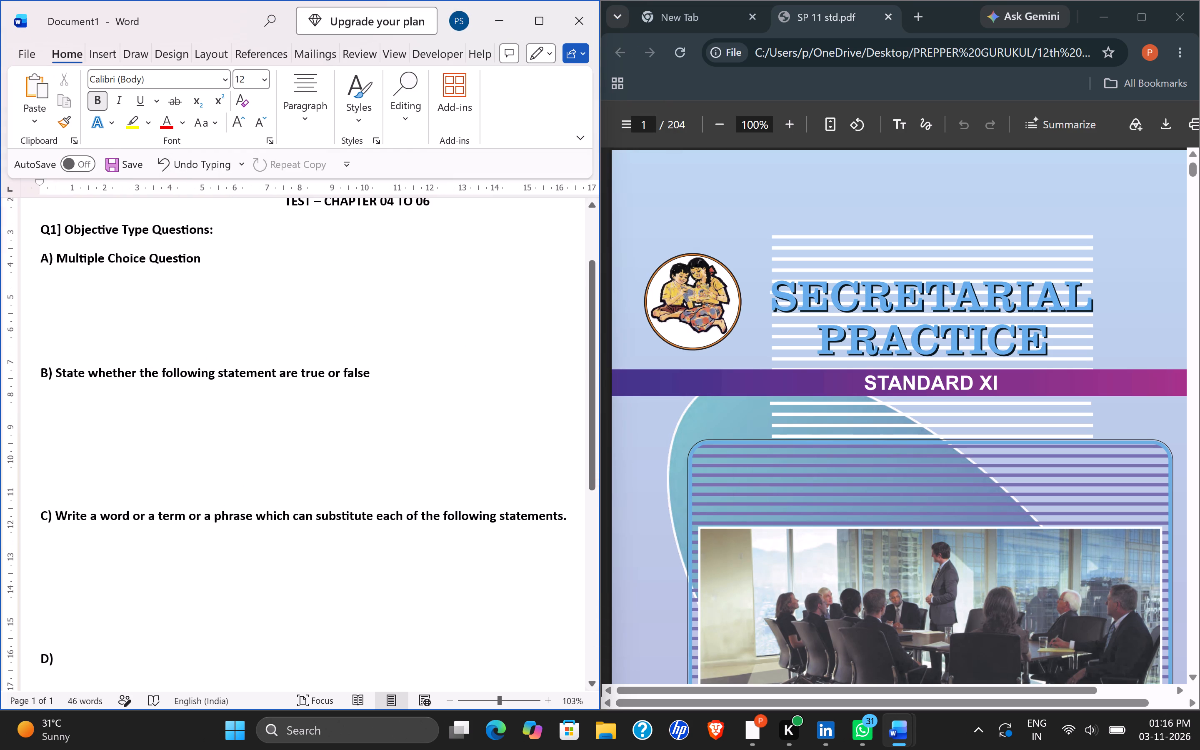
pyautogui.hotkey('ctrl', 'v')
# Add the marks "(2 M)" at the end of the C) sub-heading.
pyautogui.hscroll(-1, 204, 563)
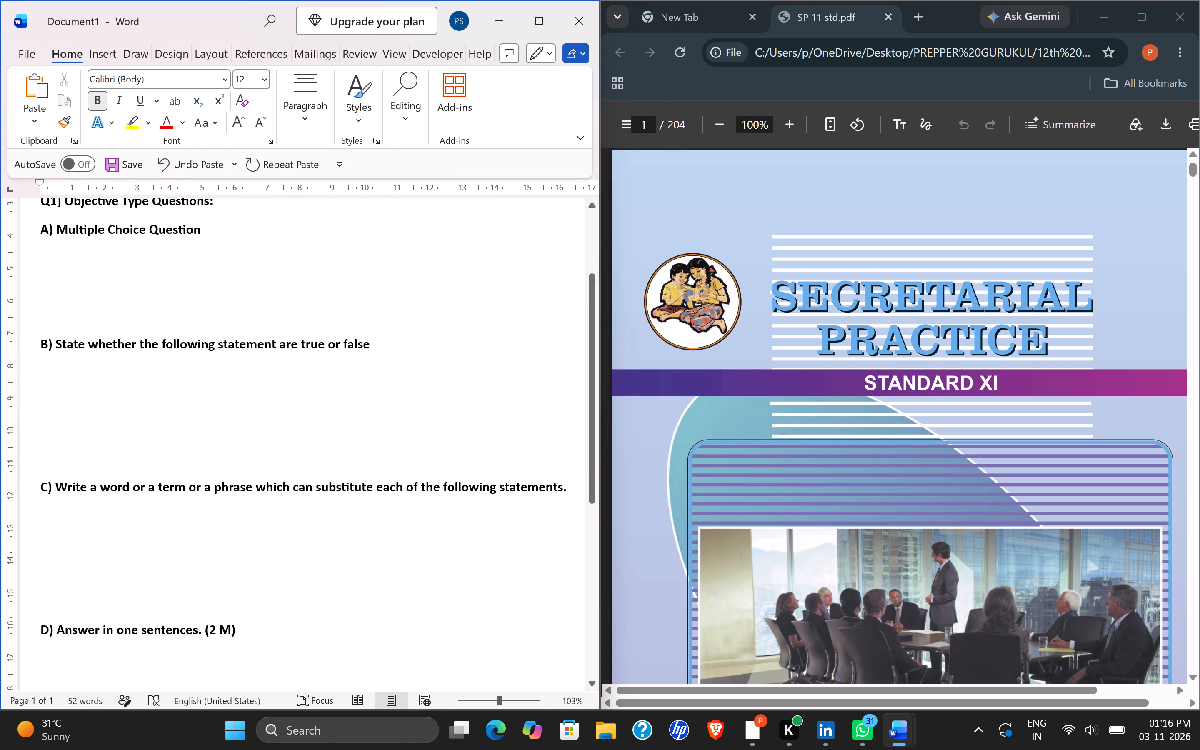
pyautogui.hscroll(-1, 204, 563)
pyautogui.click(461, 480)
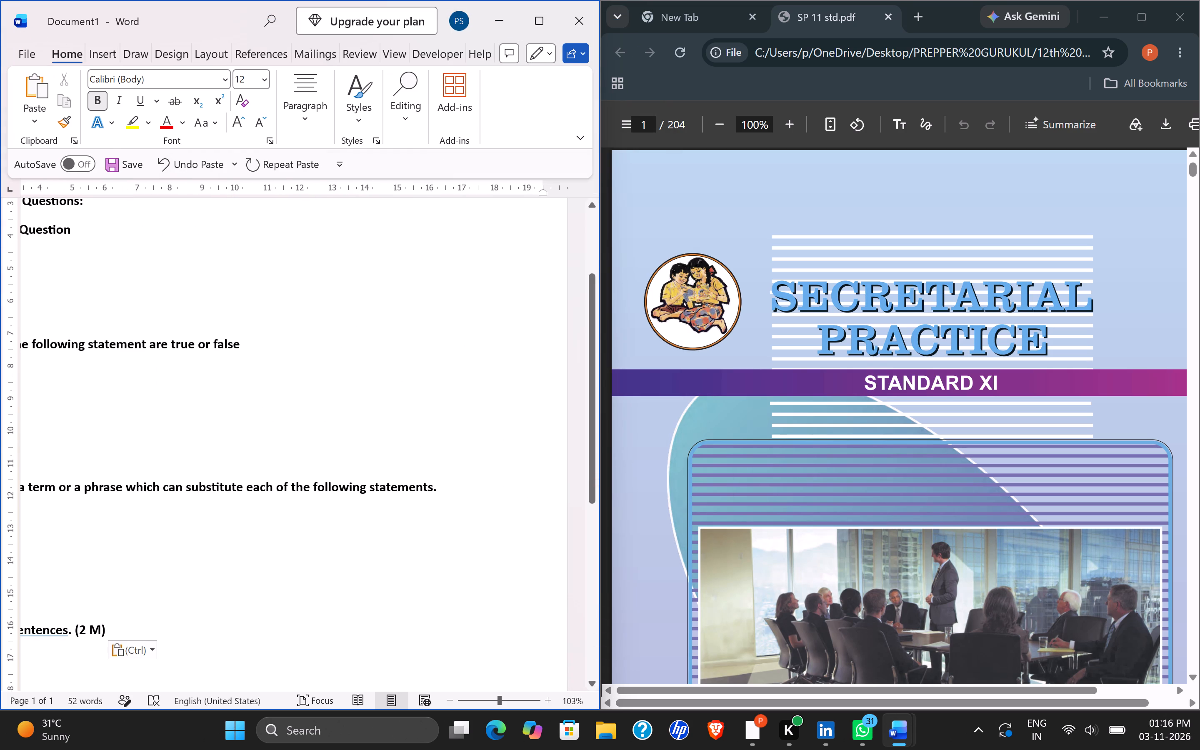
pyautogui.press('space')
pyautogui.hotkey('shift', '(')
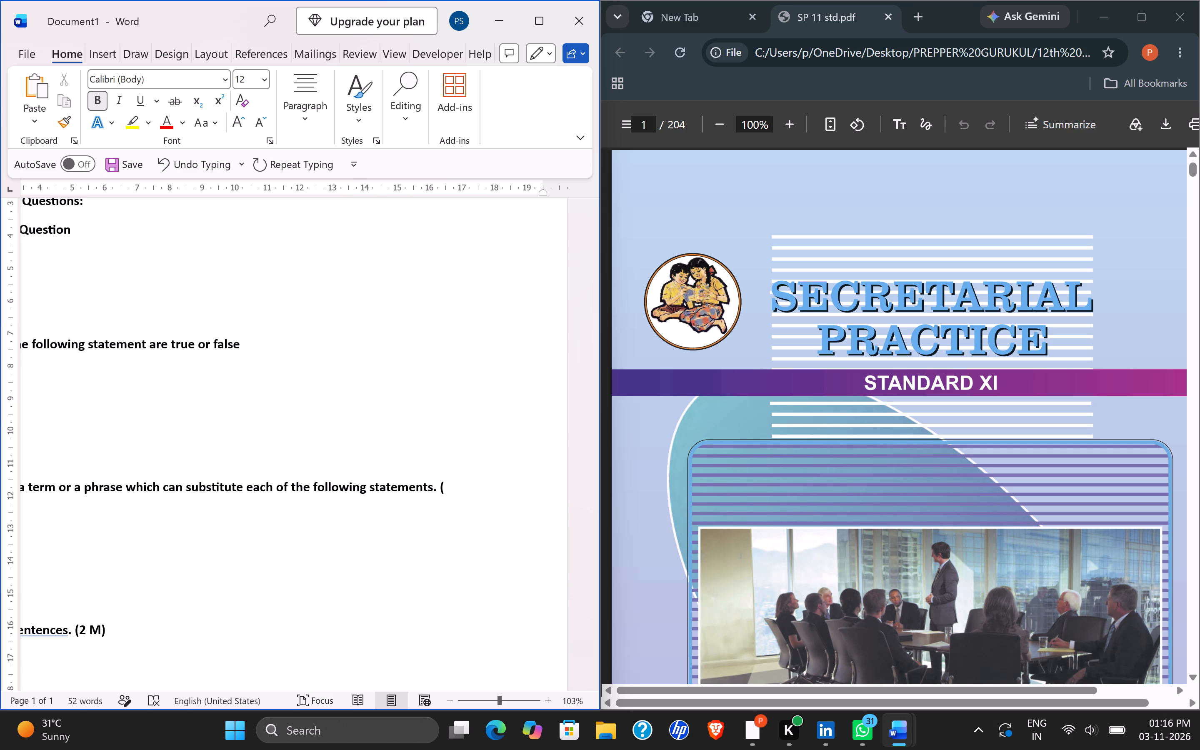
pyautogui.write('2')
pyautogui.press('space')
pyautogui.write('M)')
pyautogui.hscroll(2, 321, 446)
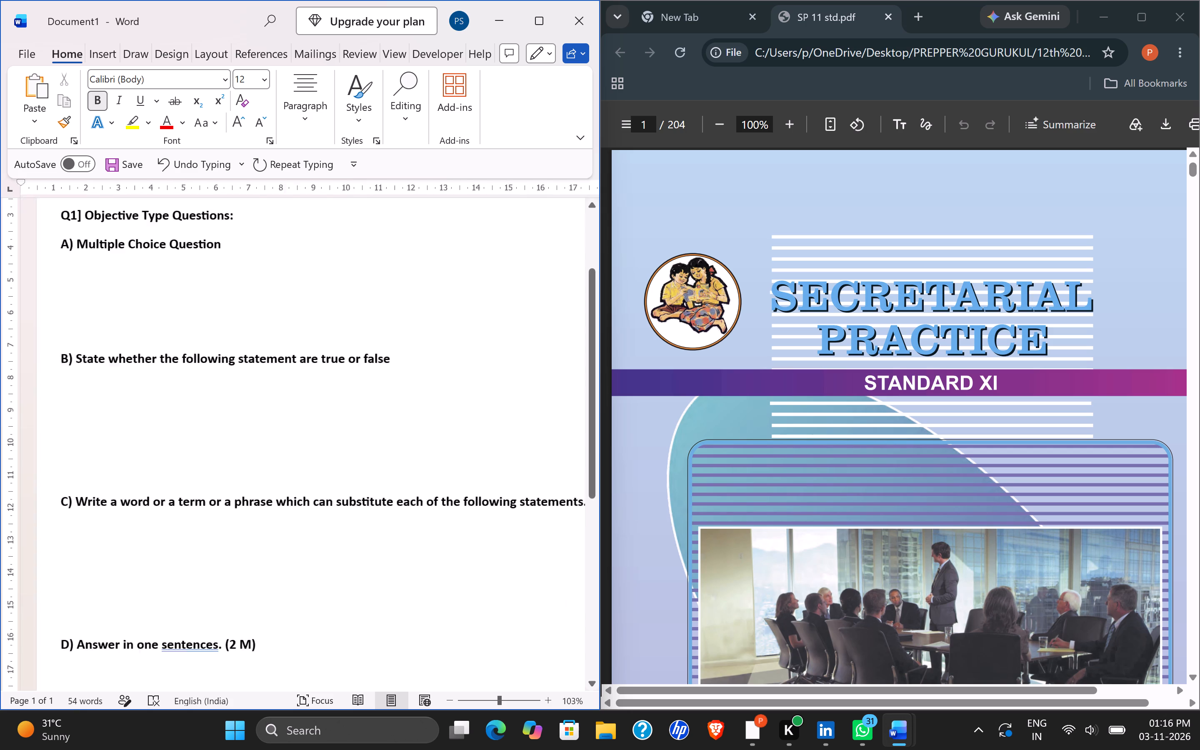
pyautogui.hscroll(1, 321, 446)
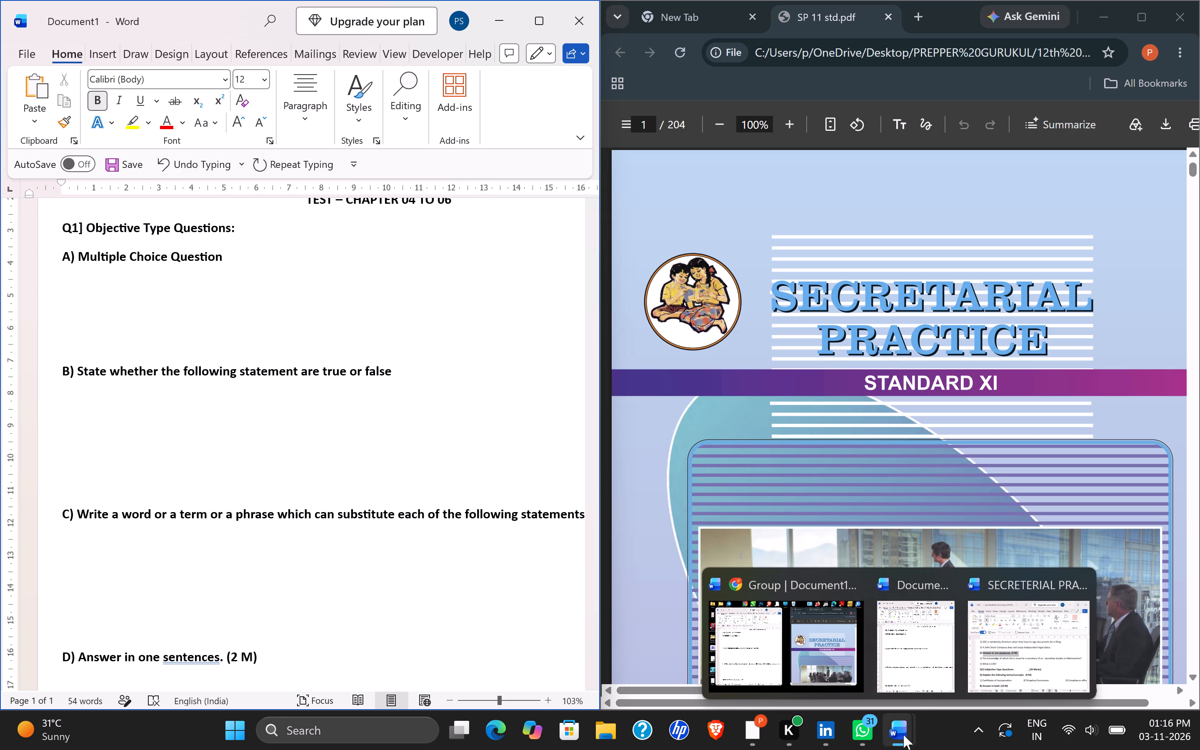
# Consult the section marks in the chapter 01 – 03 paper, and end the A) Multiple Choice Question sub-heading with a full stop and "(6 M)".
pyautogui.click(1006, 649)
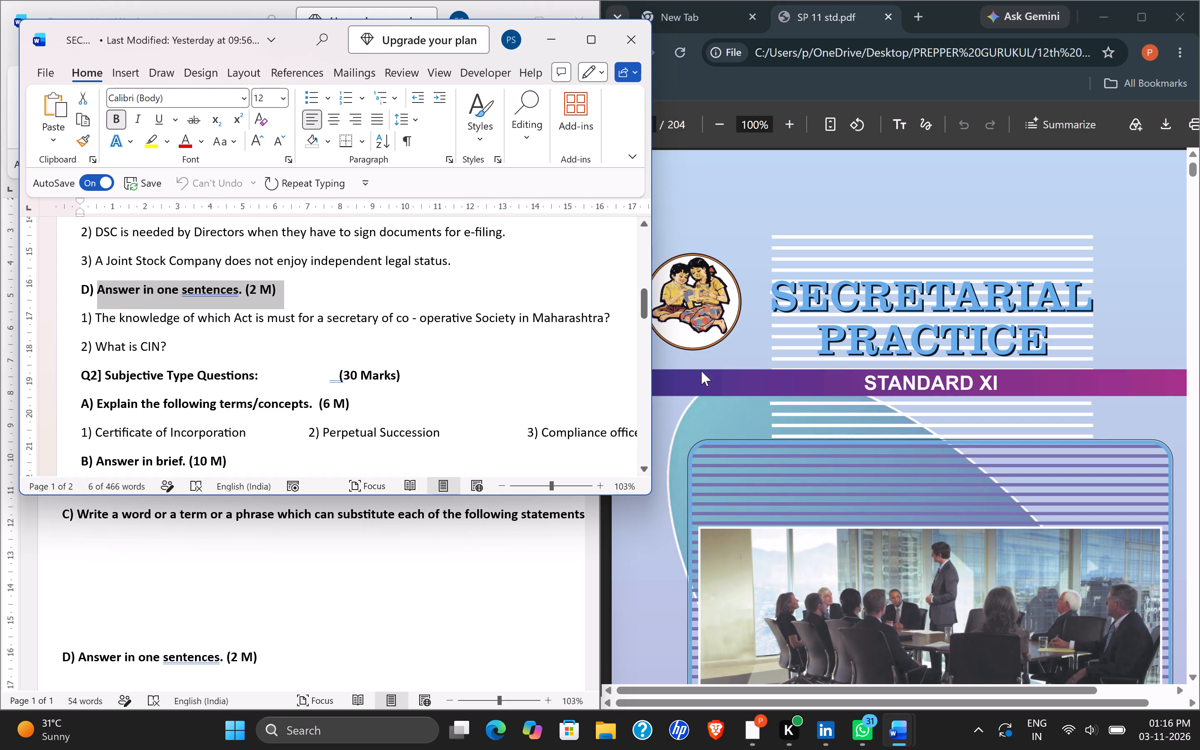
pyautogui.scroll(3, 455, 317)
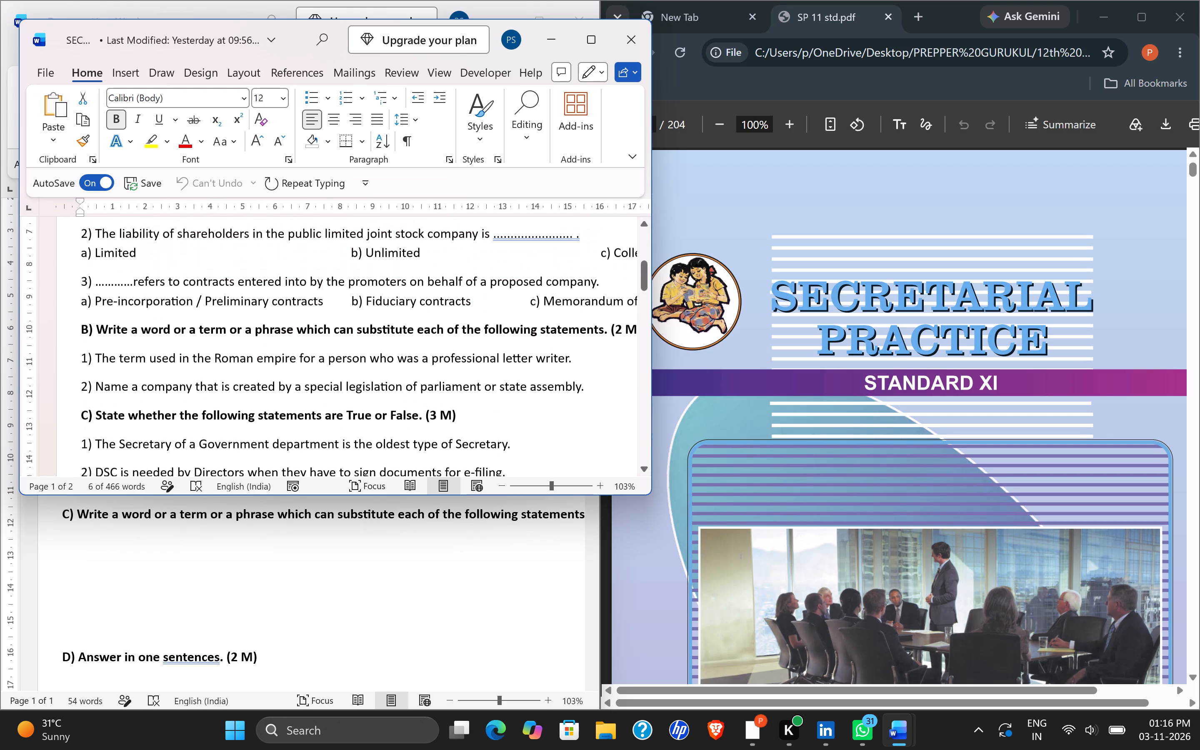
pyautogui.scroll(2, 455, 317)
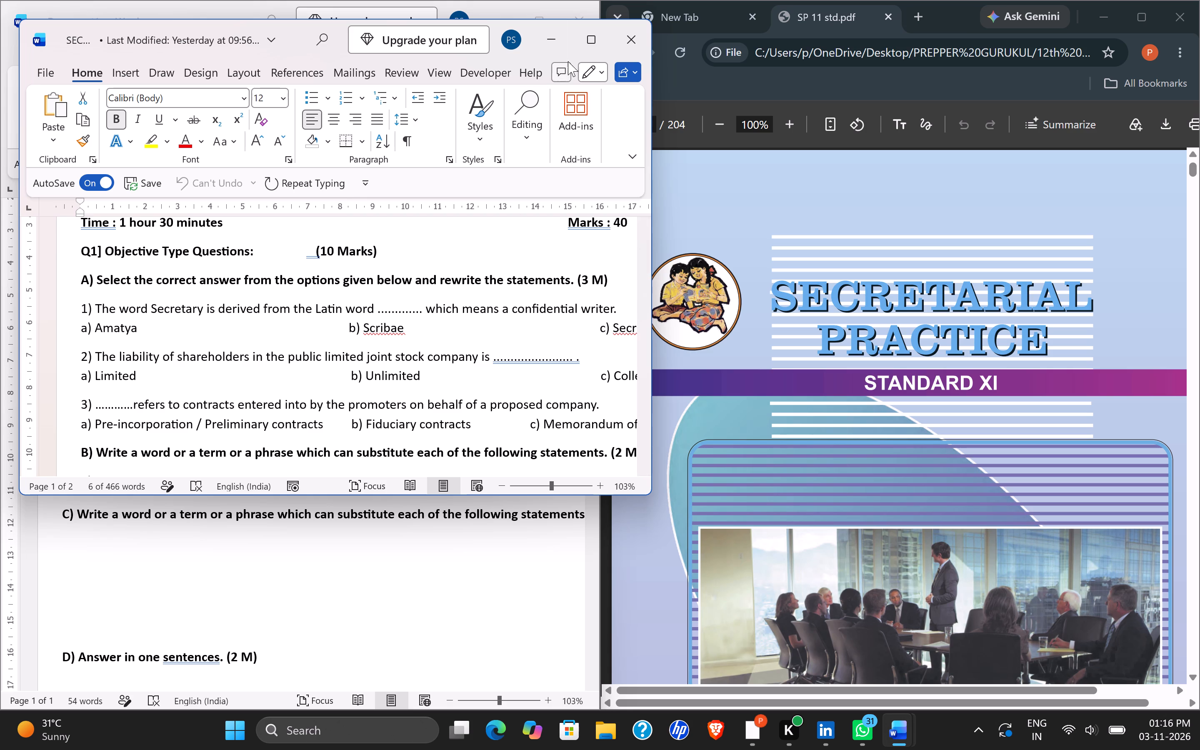
pyautogui.click(554, 36)
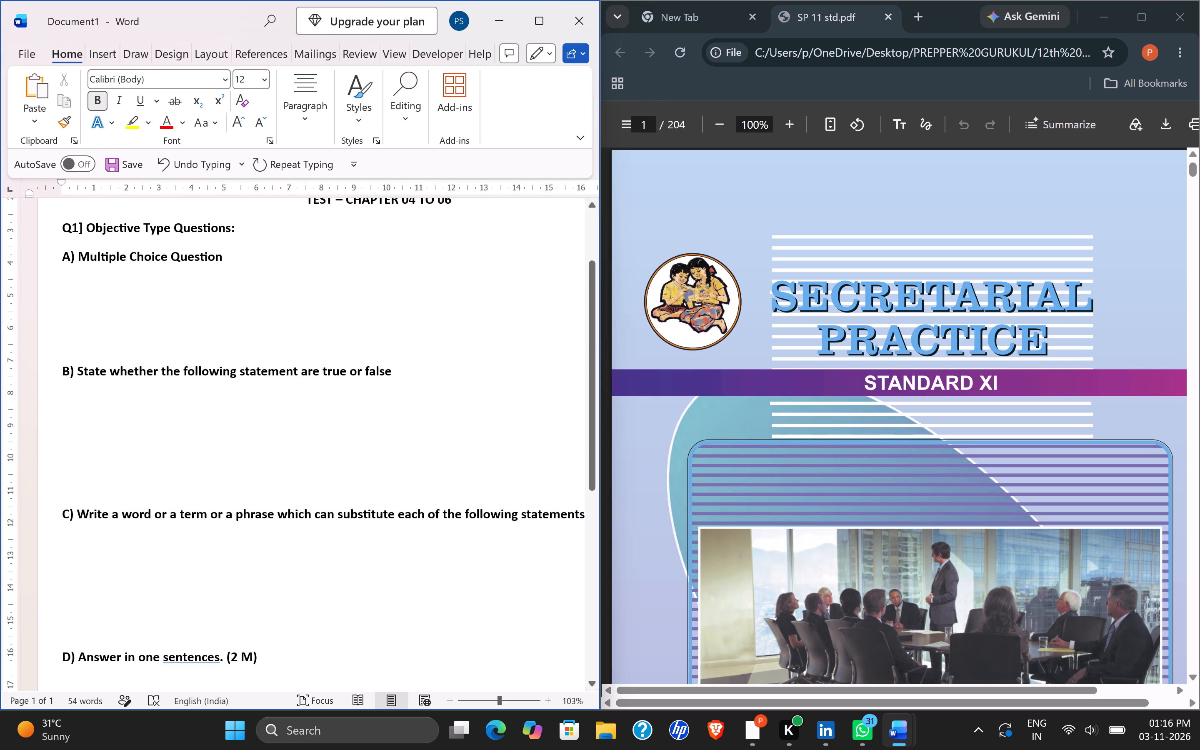
pyautogui.hscroll(-1, 471, 438)
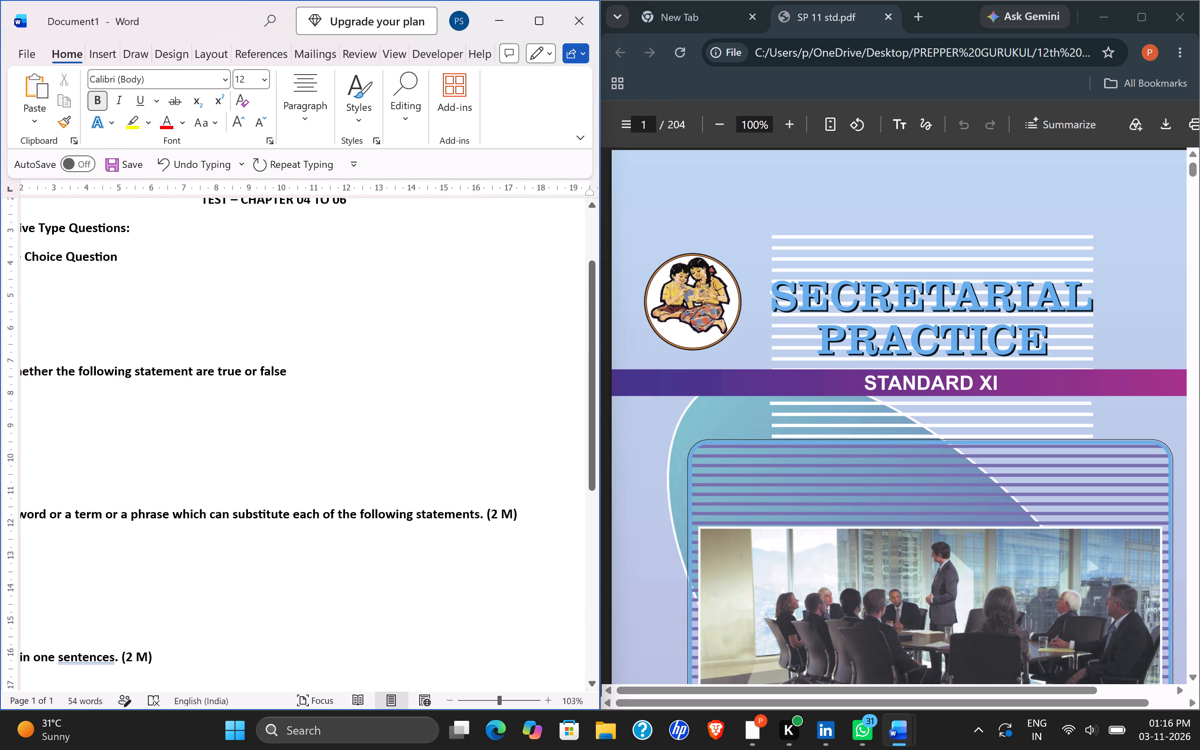
pyautogui.click(174, 260)
pyautogui.write('.')
pyautogui.press('space')
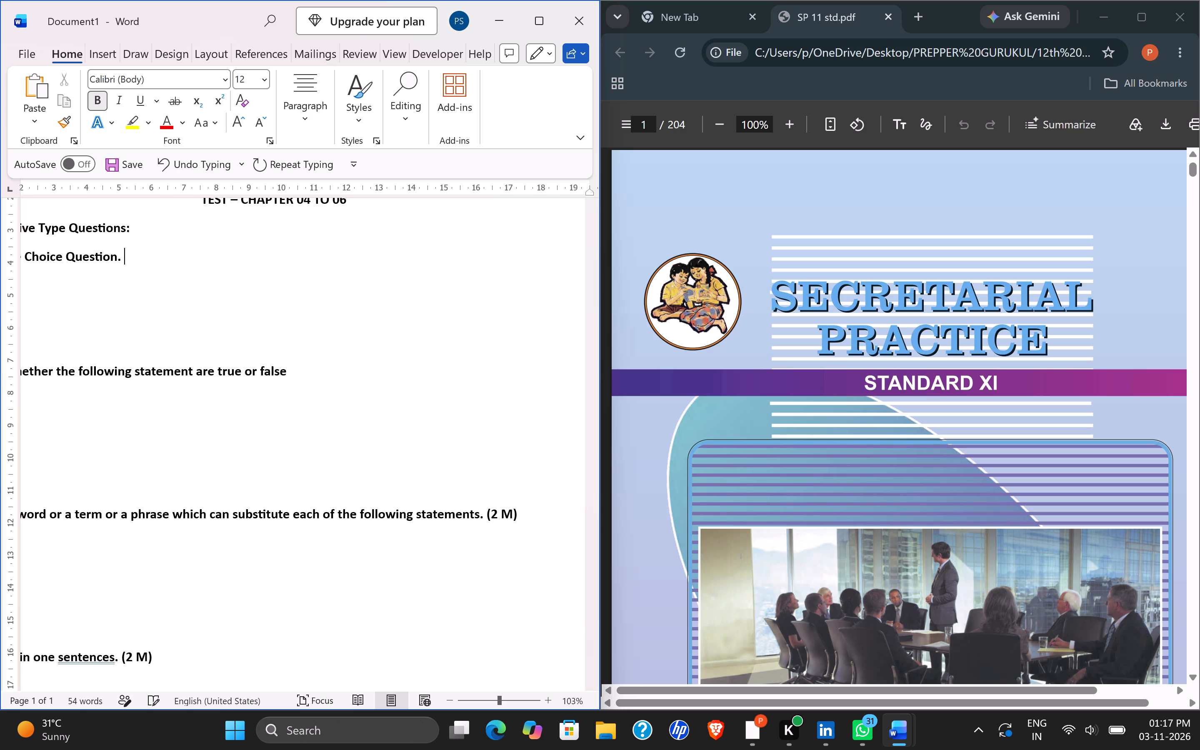
pyautogui.hotkey('shift', '(')
pyautogui.press('6')
pyautogui.press('space')
pyautogui.hotkey('shift', 'm')
pyautogui.hotkey('shift', ')')
# Add a full stop and an opening bracket for the marks at the end of the B) true or false sub-heading.
pyautogui.click(306, 381)
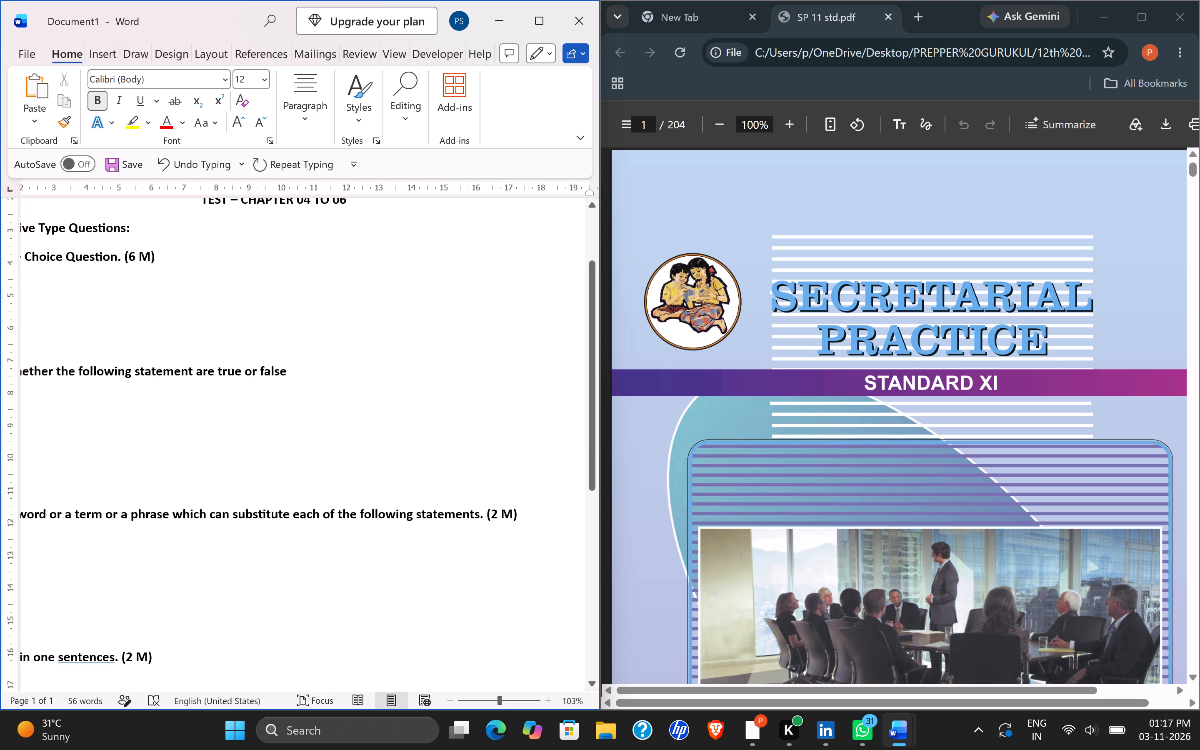
pyautogui.write('.')
pyautogui.press('space')
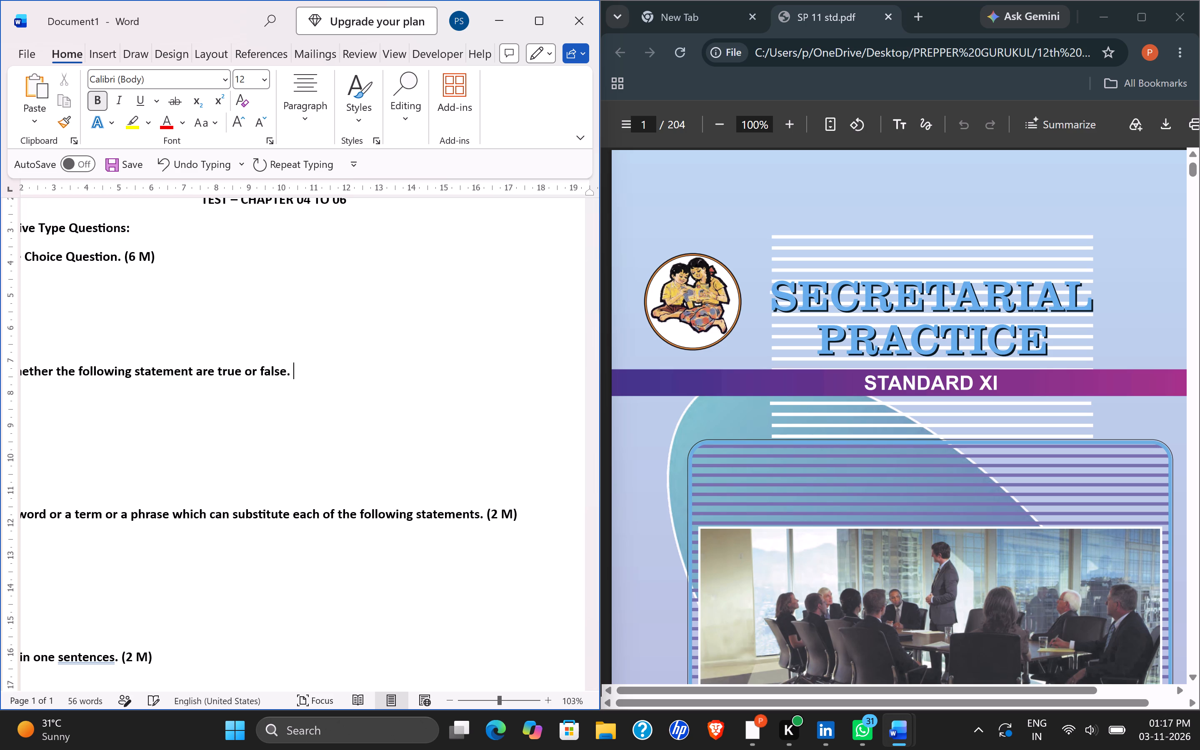
pyautogui.hotkey('shift', '(')
# Set the marks of the A) Multiple Choice Question sub-heading to 3 M.
pyautogui.click(135, 256)
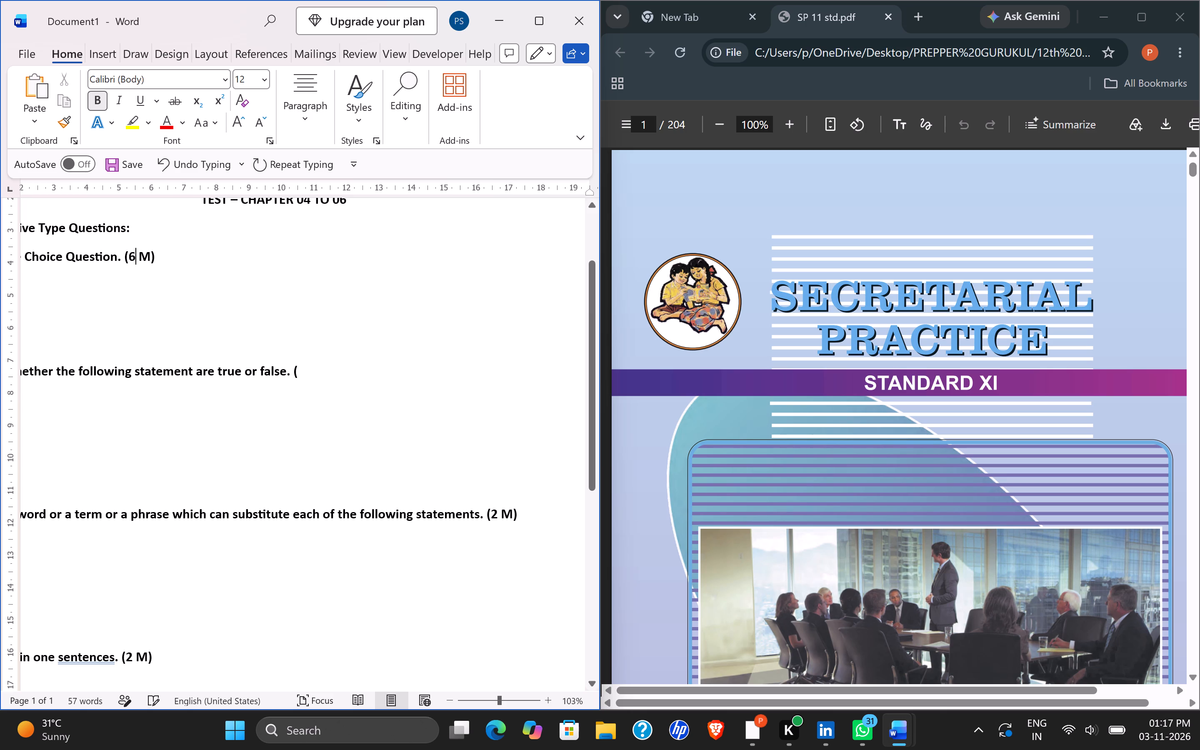
pyautogui.press('BackSpace')
pyautogui.press('3')
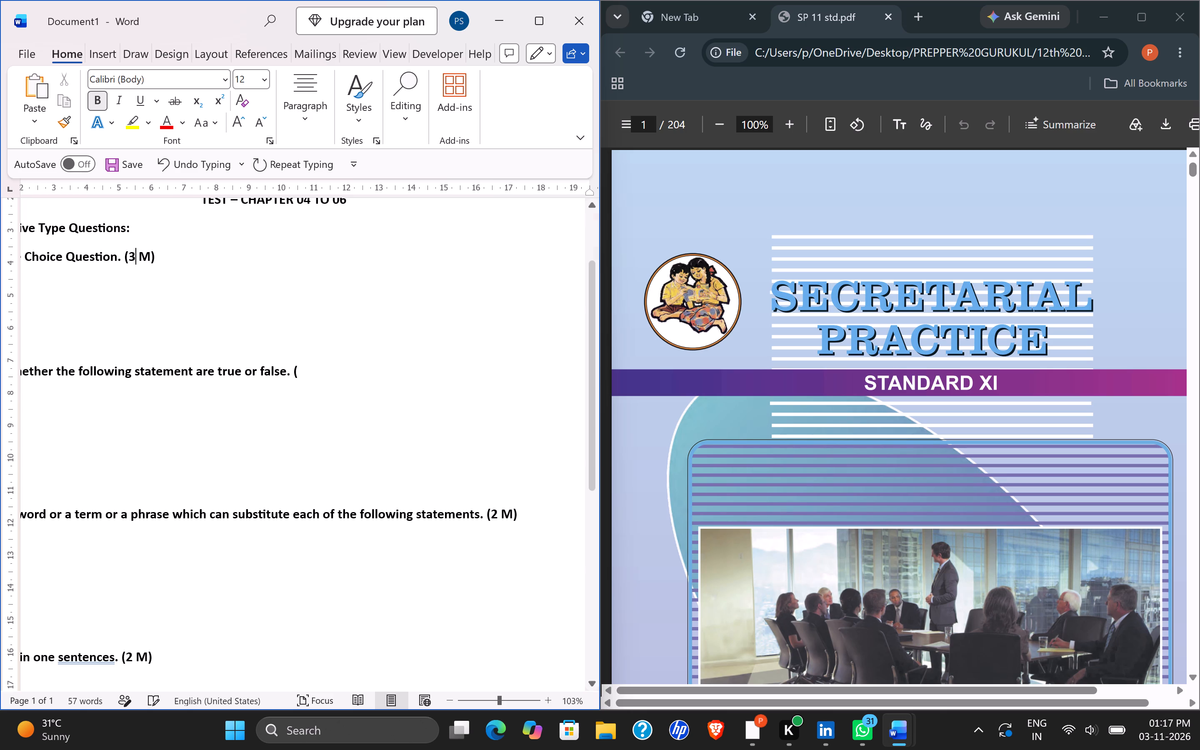
# Complete the marks of the B) true or false sub-heading as "(3 M)".
pyautogui.click(322, 372)
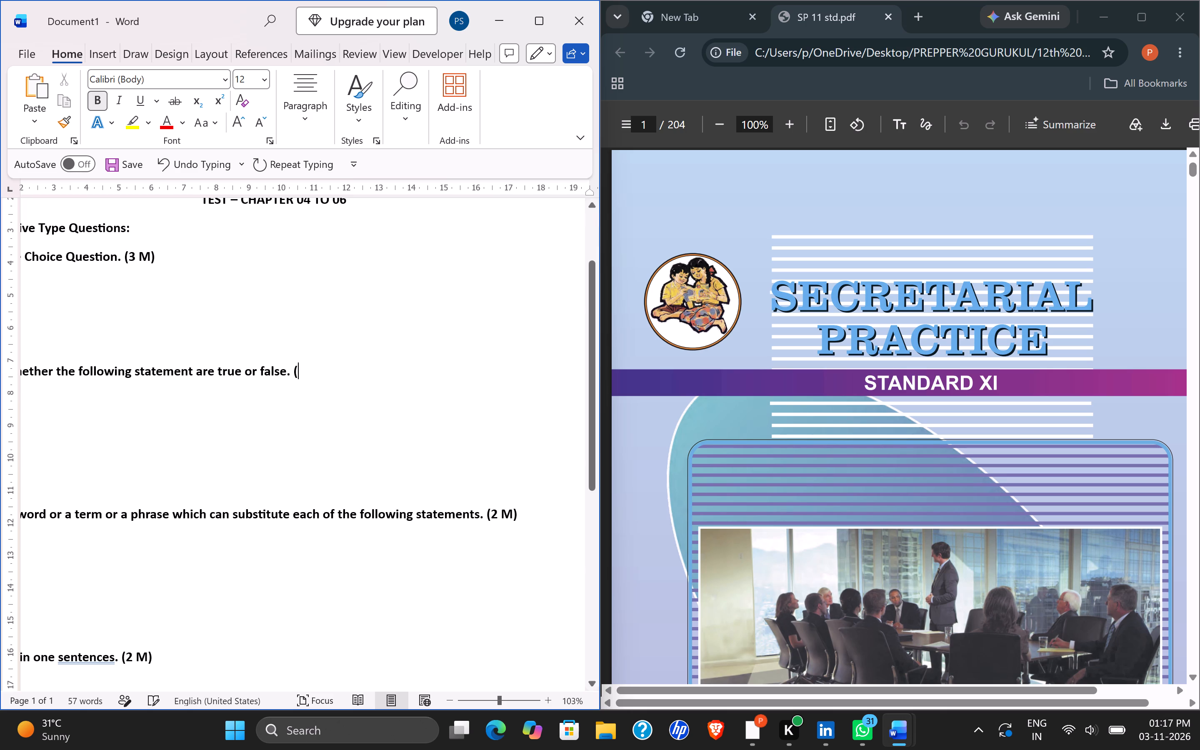
pyautogui.write('3')
pyautogui.press('space')
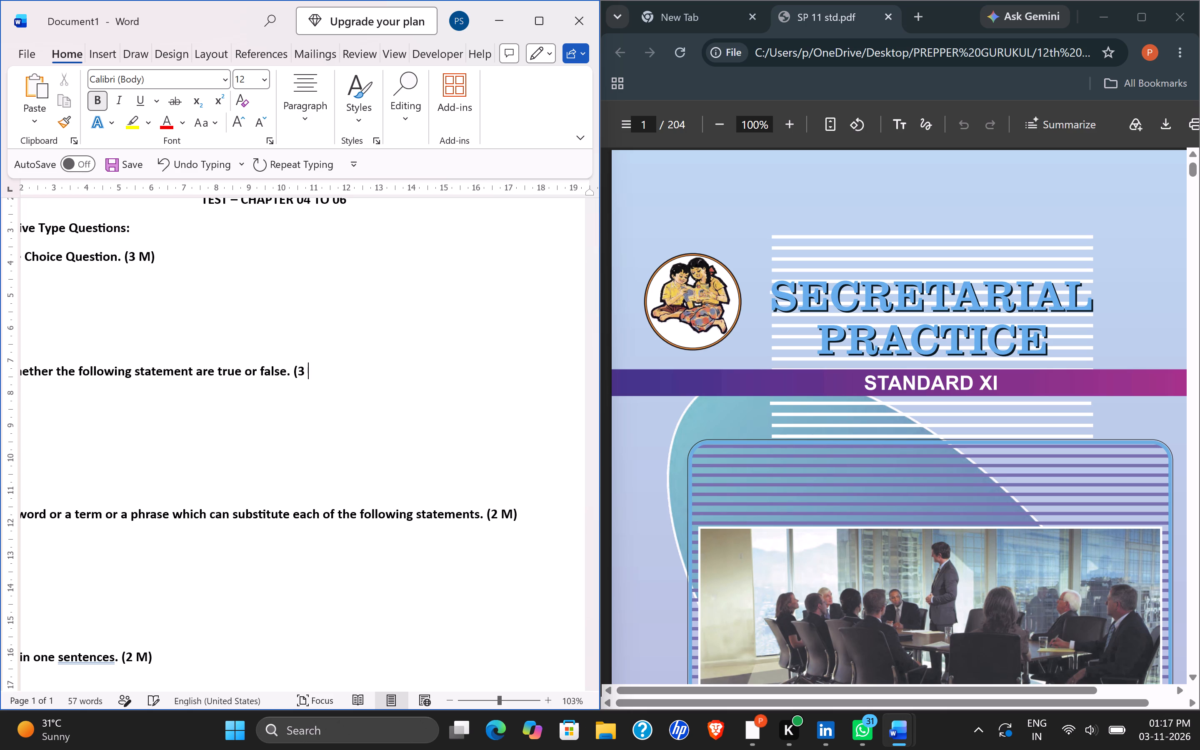
pyautogui.write('M)')
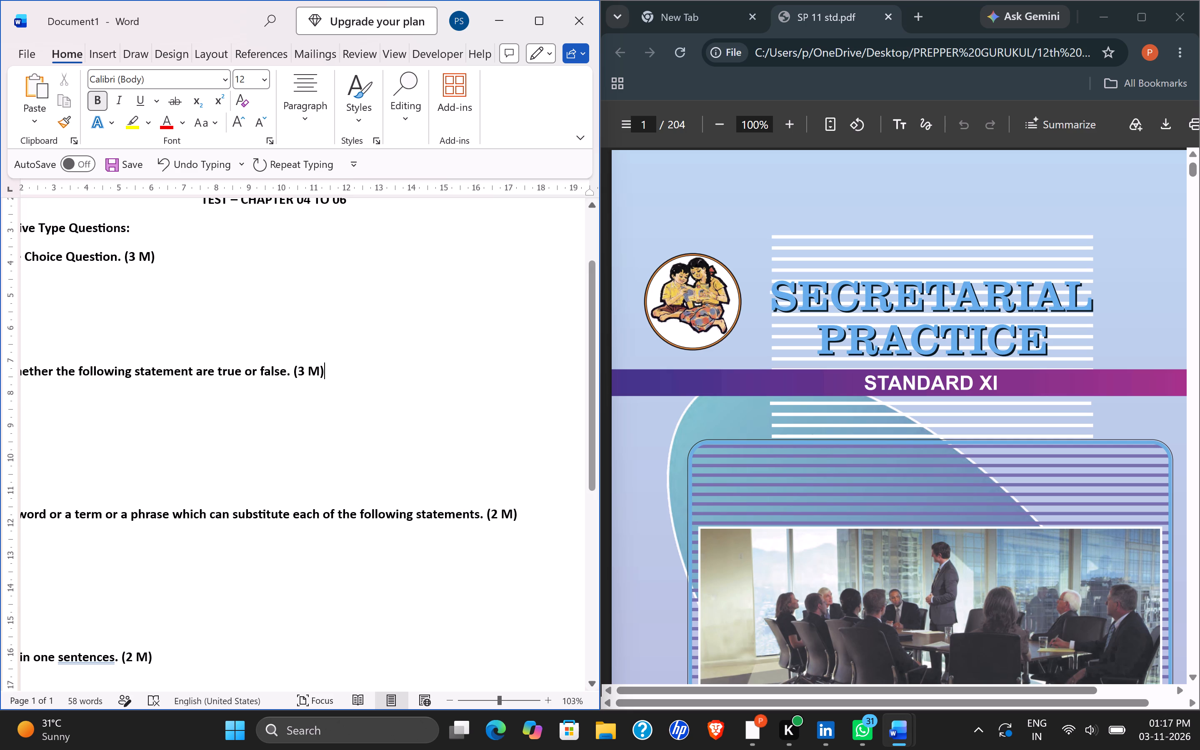
# Copy the Q2] Subjective Type Questions and A) Explain the following terms/concepts headings from the chapter 01 – 03 paper to below section D).
pyautogui.scroll(-2, 433, 389)
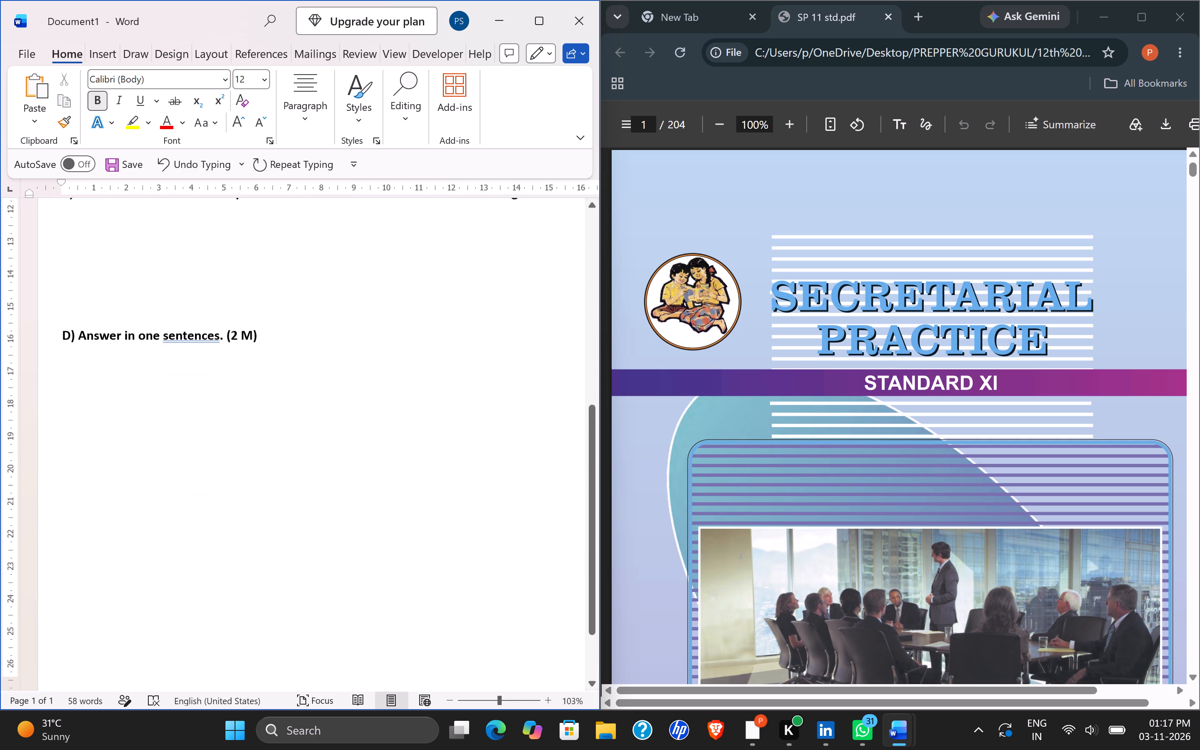
pyautogui.scroll(2, 433, 389)
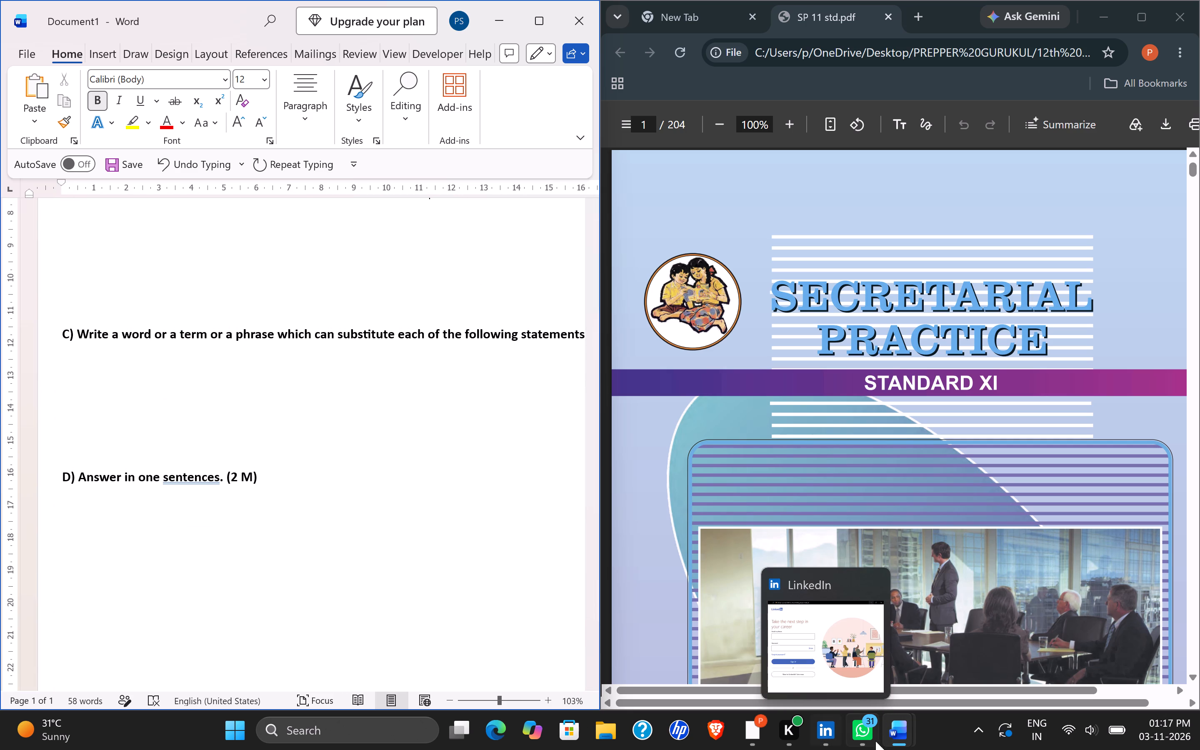
pyautogui.click(1000, 642)
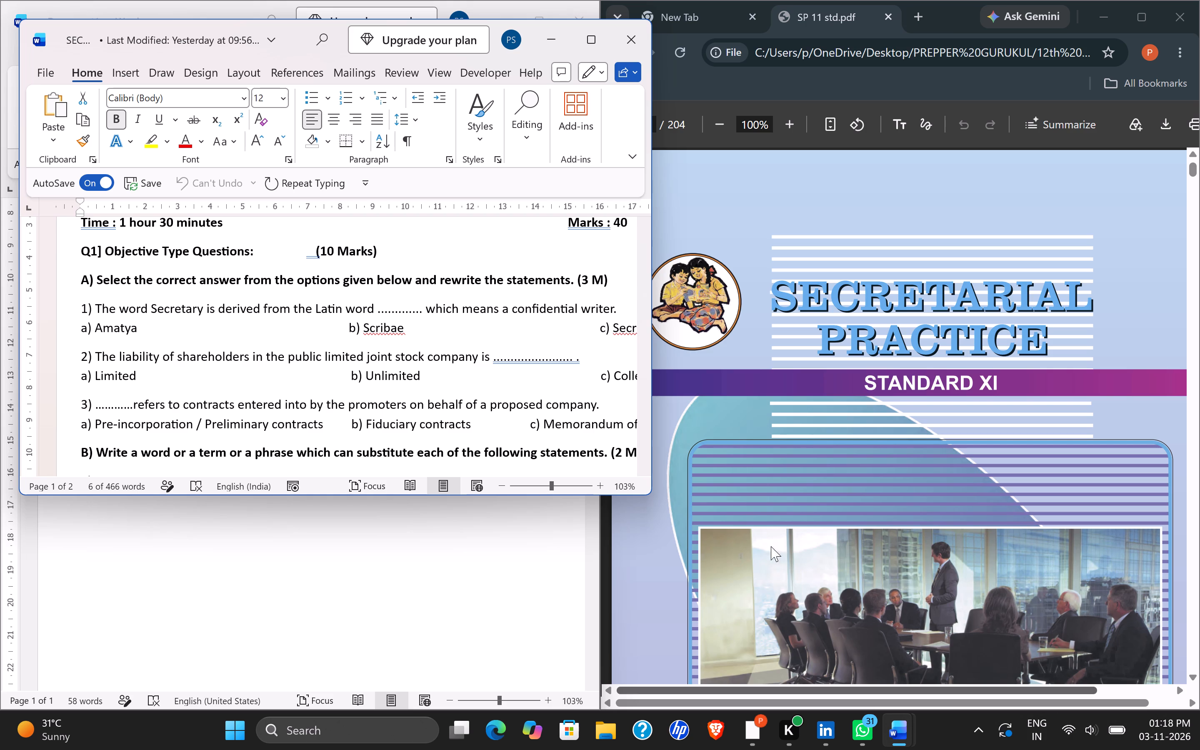
pyautogui.scroll(-1, 391, 391)
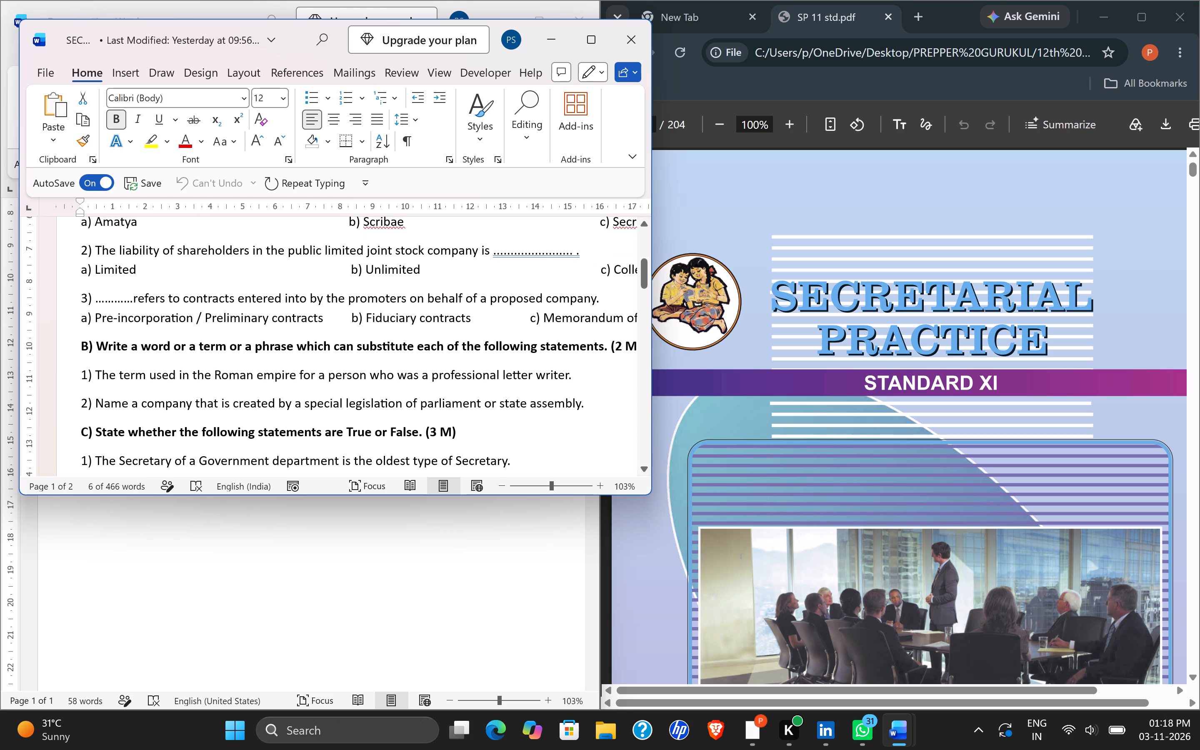
pyautogui.scroll(-2, 349, 342)
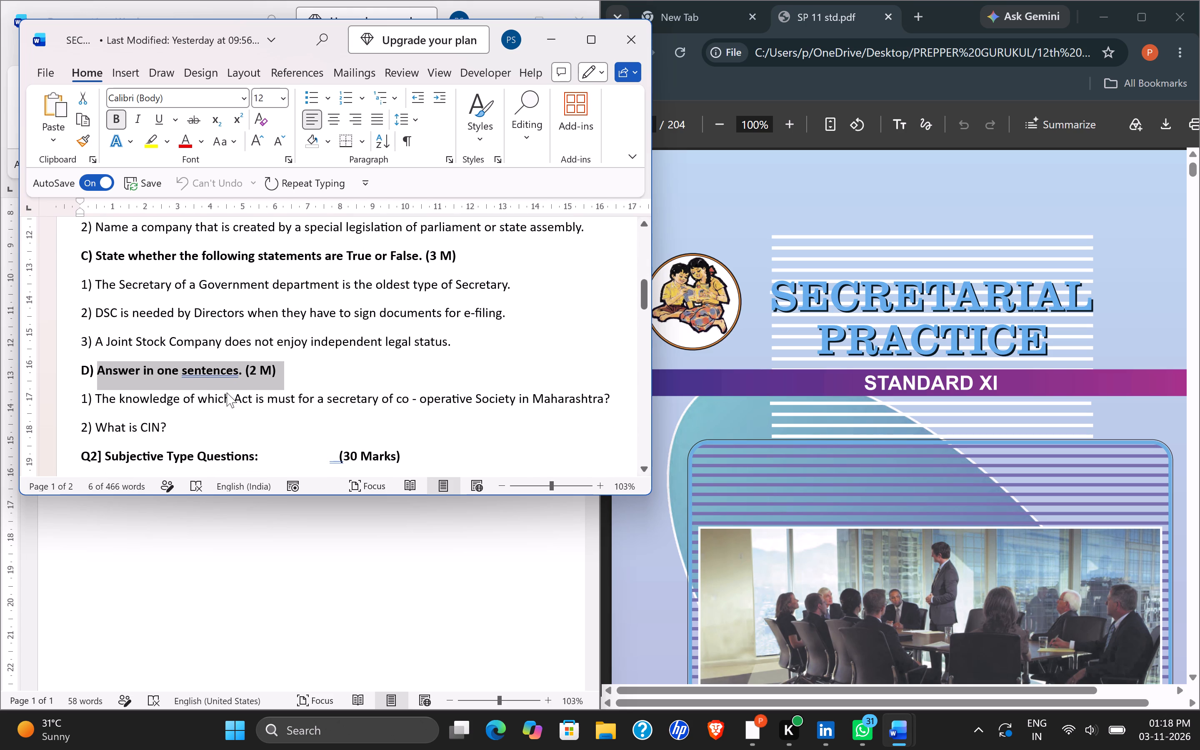
pyautogui.scroll(-1, 227, 392)
pyautogui.click(119, 390)
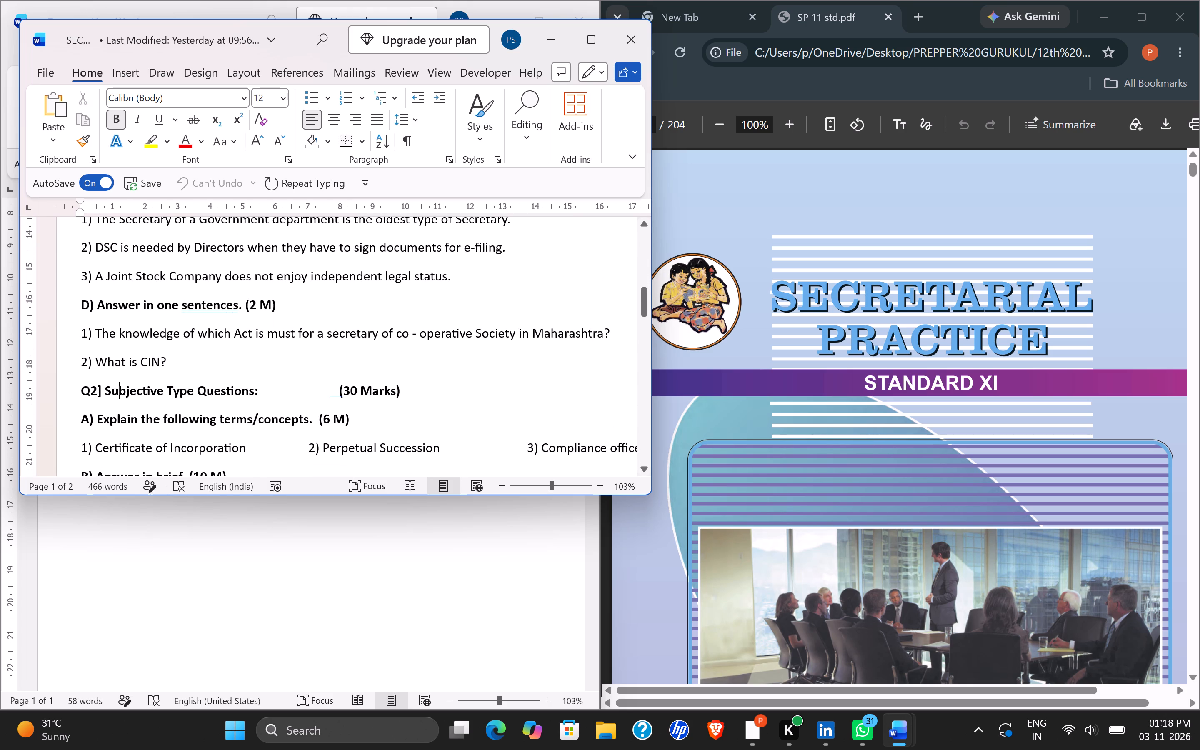
pyautogui.moveTo(80, 390); pyautogui.dragTo(360, 420)
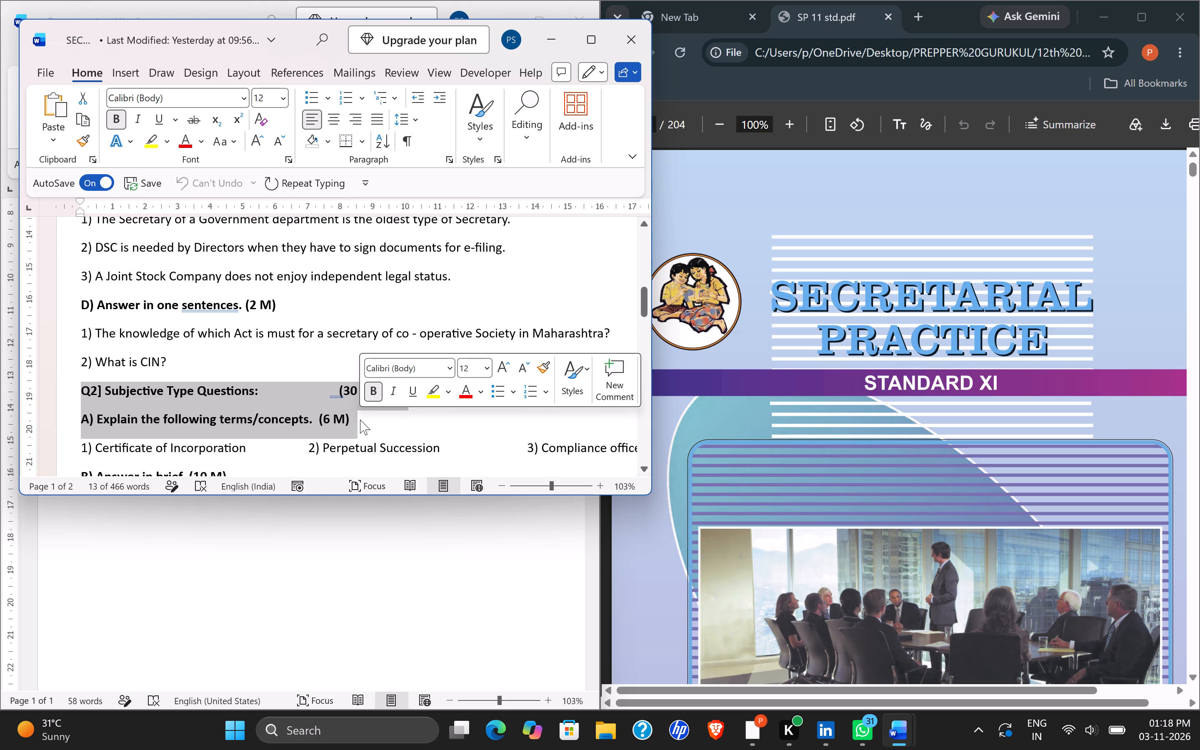
pyautogui.hotkey('ctrl', 'c')
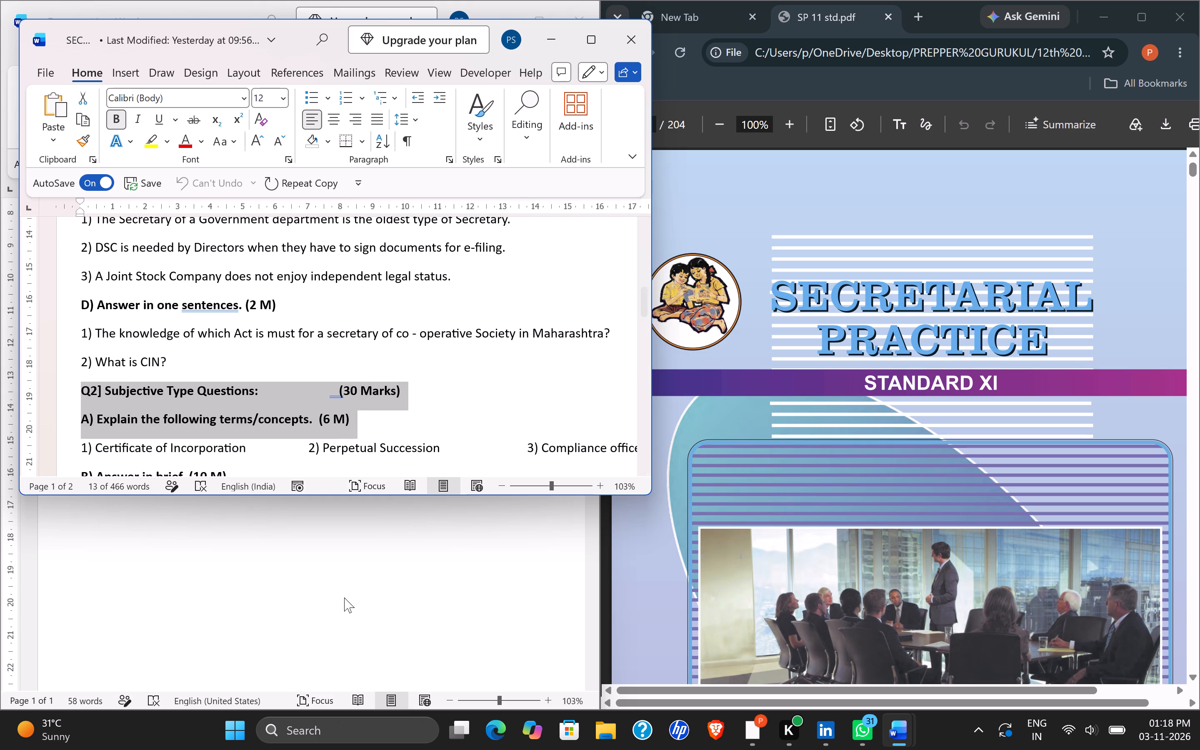
pyautogui.click(344, 597)
pyautogui.click(295, 482)
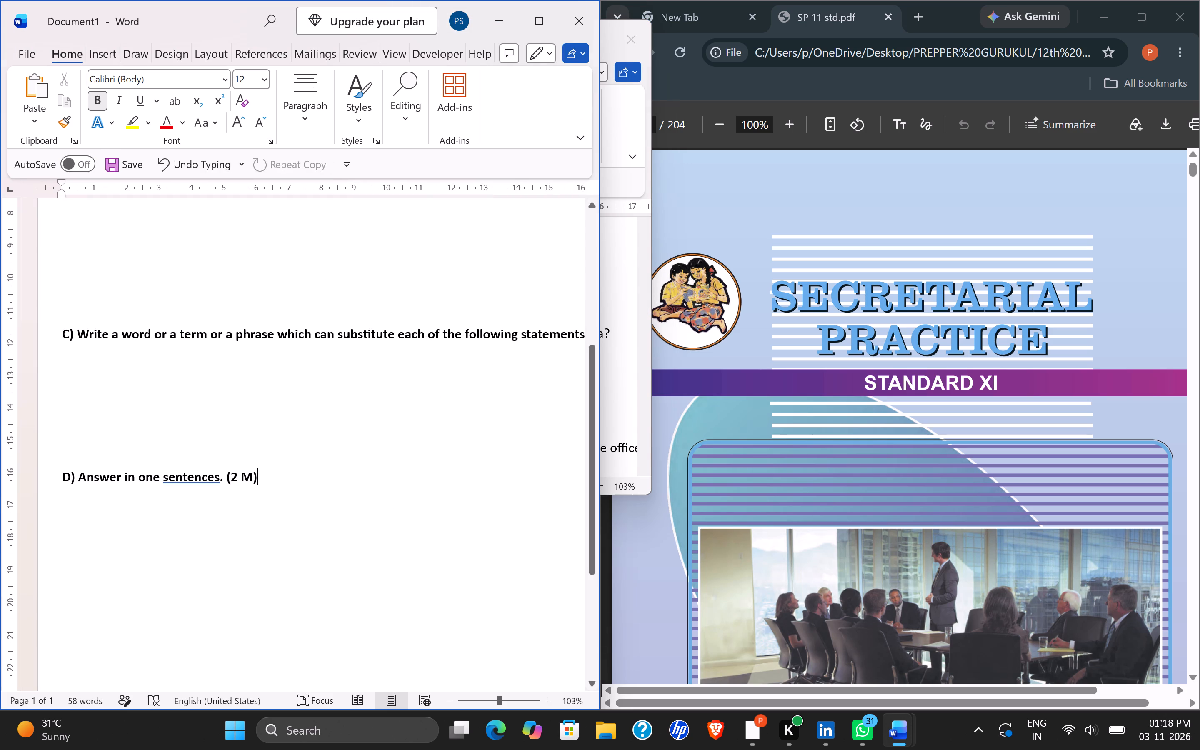
pyautogui.press('Return')
pyautogui.press('Return')
pyautogui.press('Return')
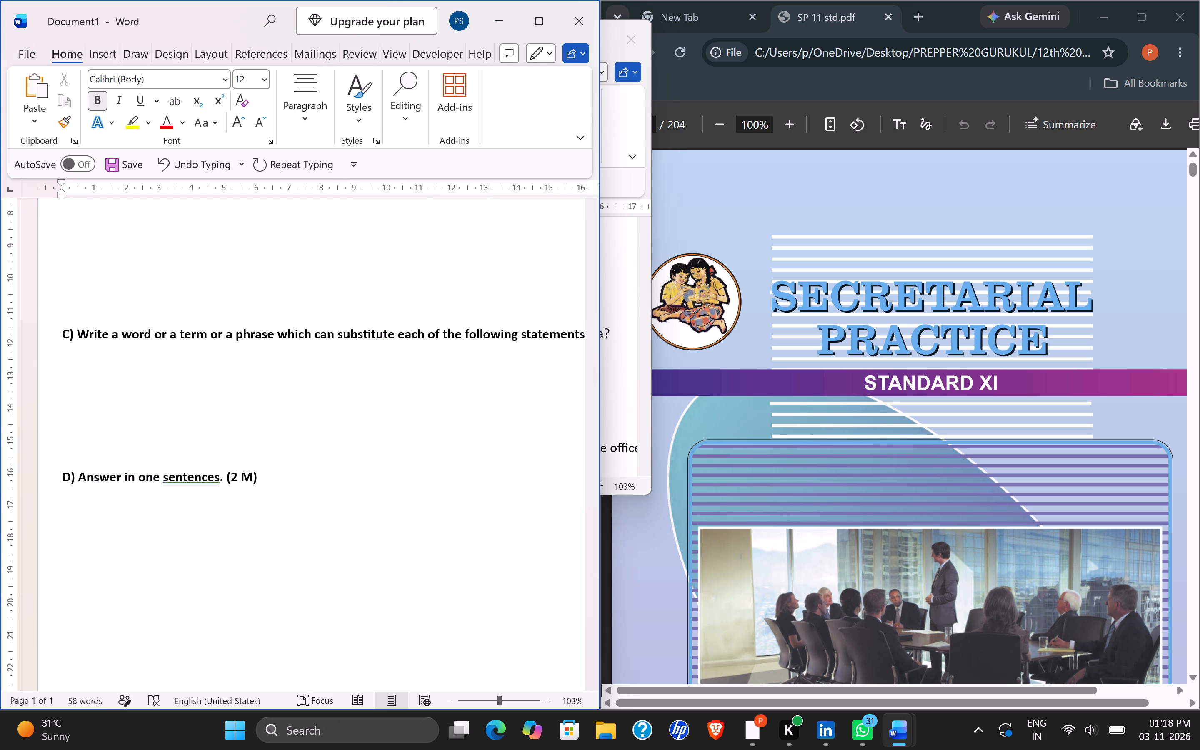
pyautogui.hotkey('ctrl', 'b')
pyautogui.hotkey('ctrl', 'v')
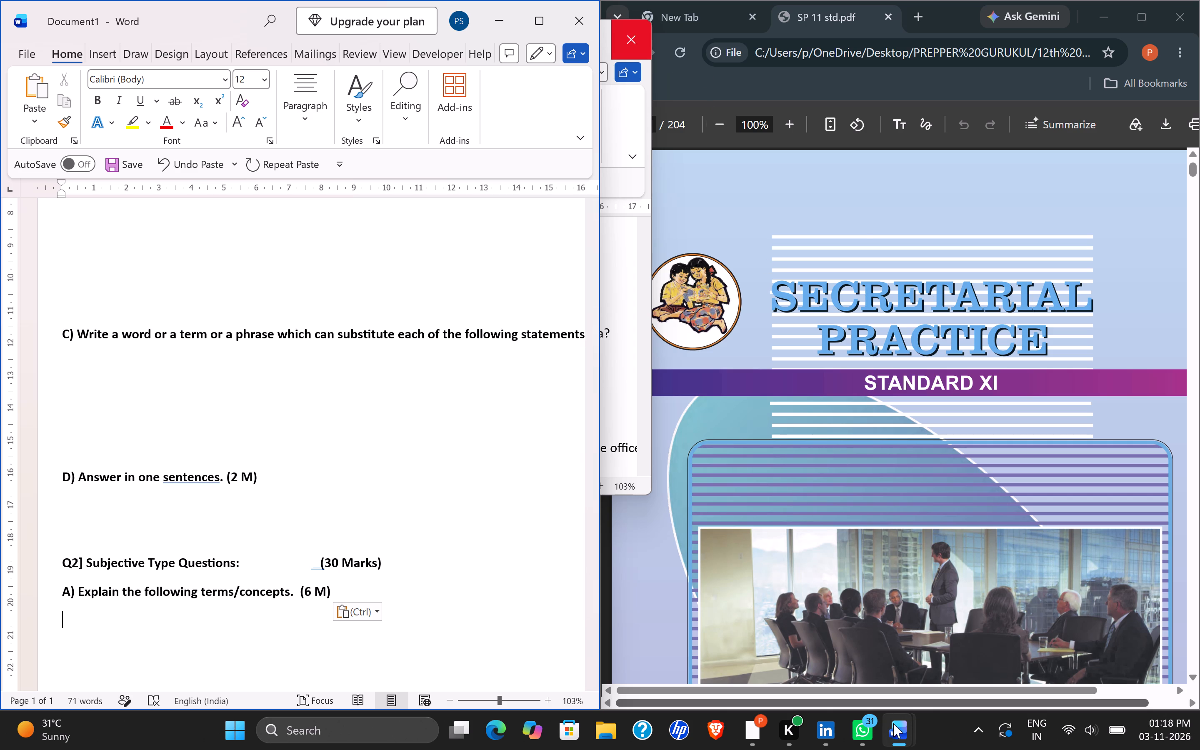
# Copy the "B) Answer in brief. (10 M)" sub-heading from the chapter 01 – 03 paper, leaving six blank lines under Q2's A) sub-heading.
pyautogui.click(1017, 642)
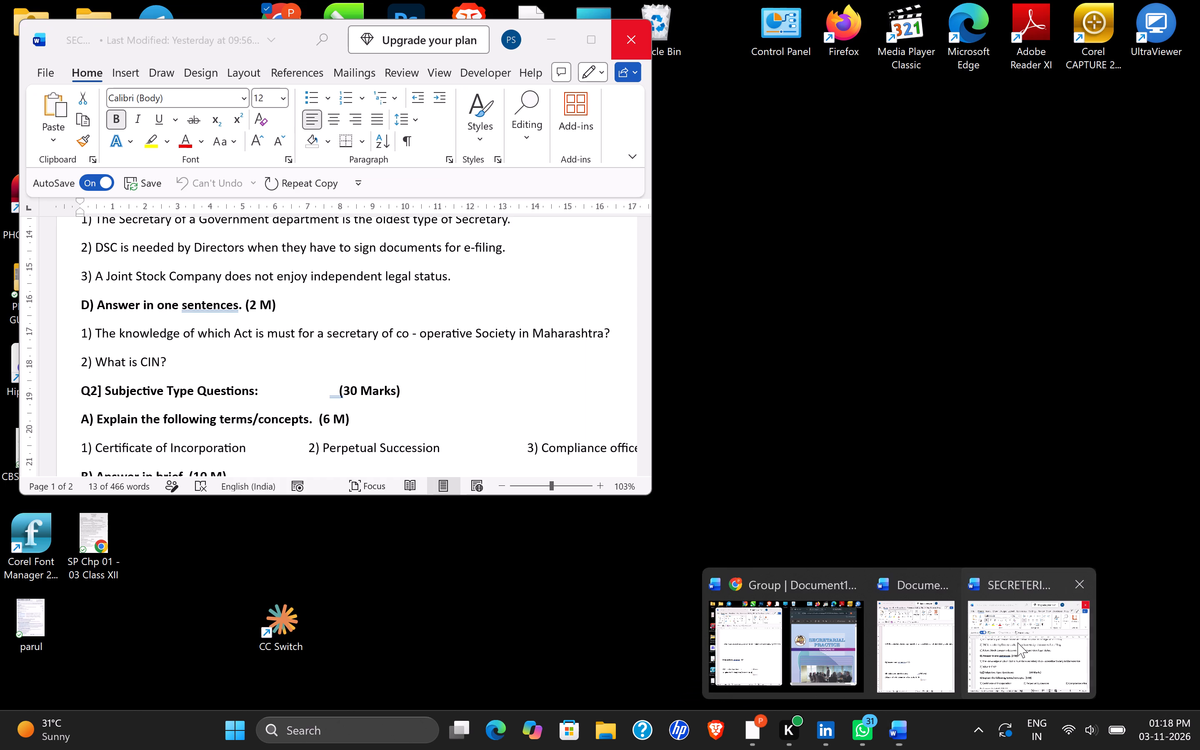
pyautogui.scroll(-1, 457, 391)
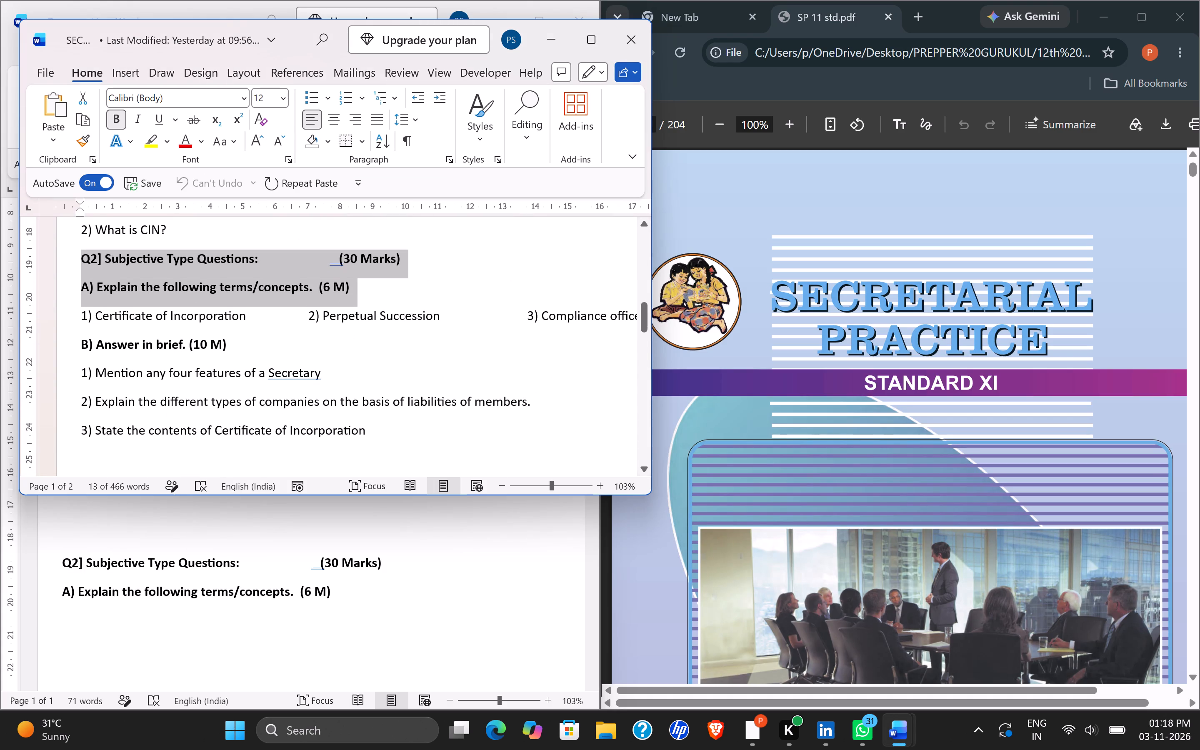
pyautogui.moveTo(80, 342); pyautogui.dragTo(258, 348)
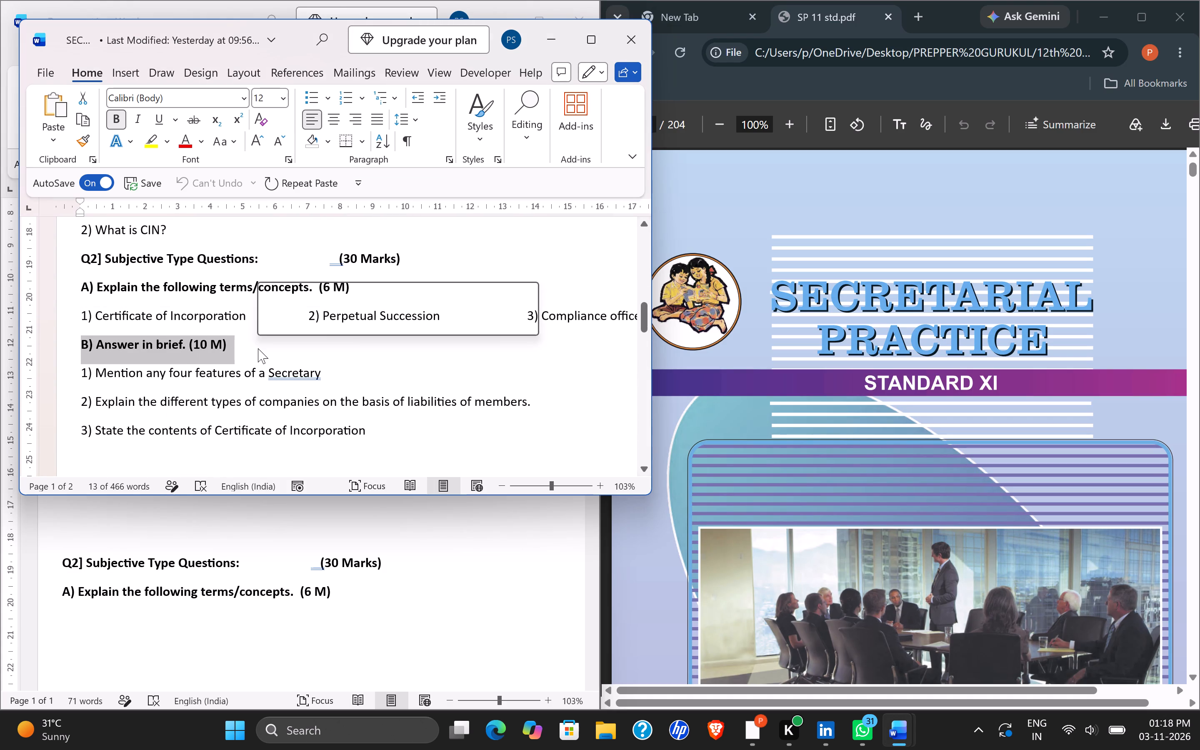
pyautogui.hotkey('ctrl', 'c')
pyautogui.click(382, 587)
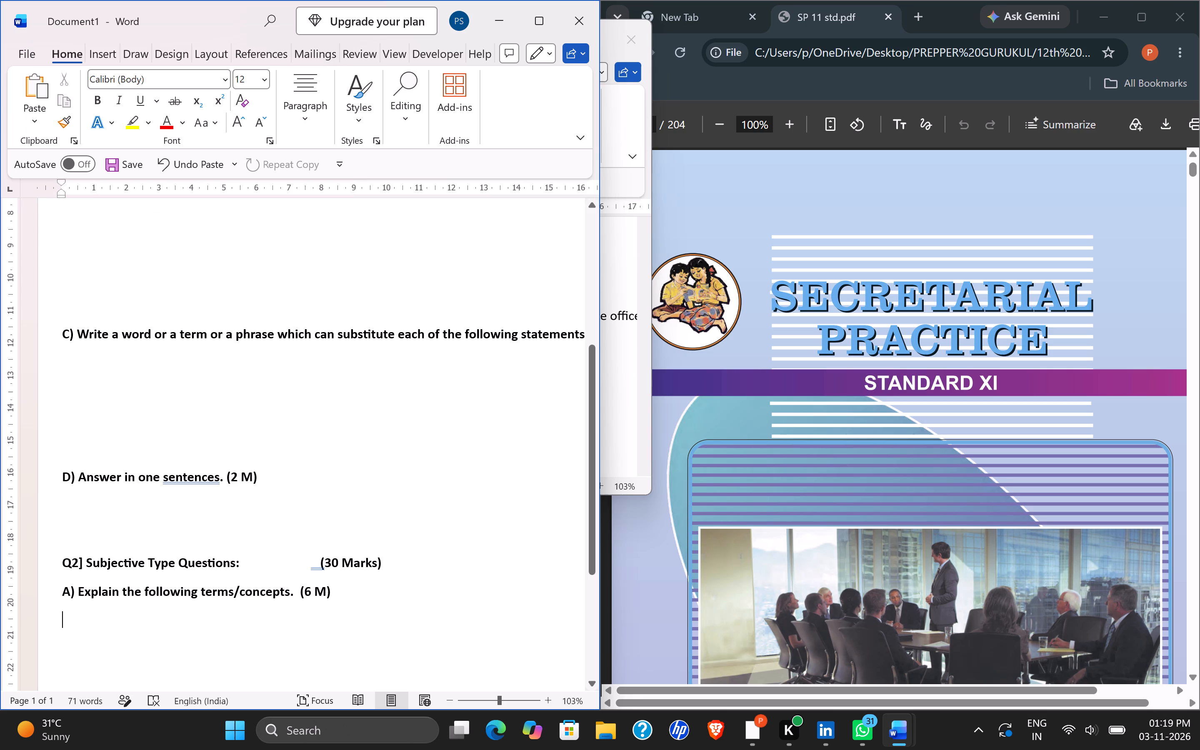
pyautogui.press('Return')
pyautogui.press('Return')
pyautogui.press('Return')
pyautogui.press('Return')
pyautogui.press('Return')
pyautogui.press('Return')
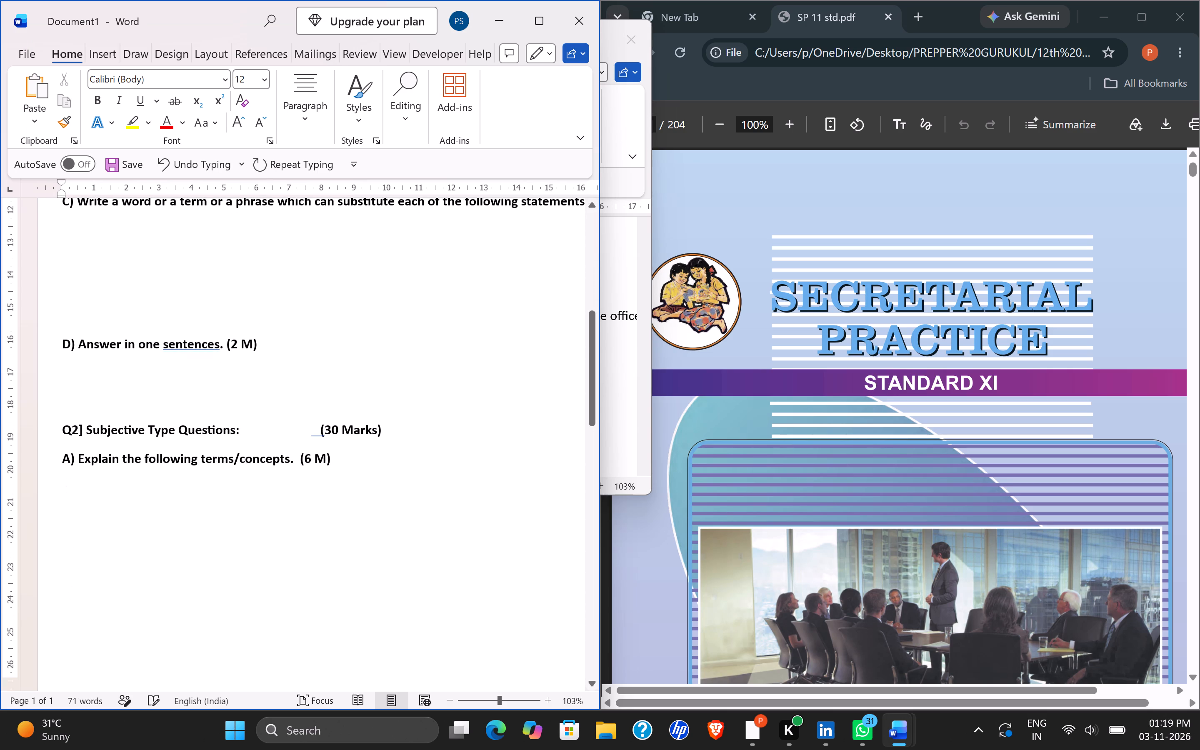
pyautogui.hotkey('ctrl', 'v')
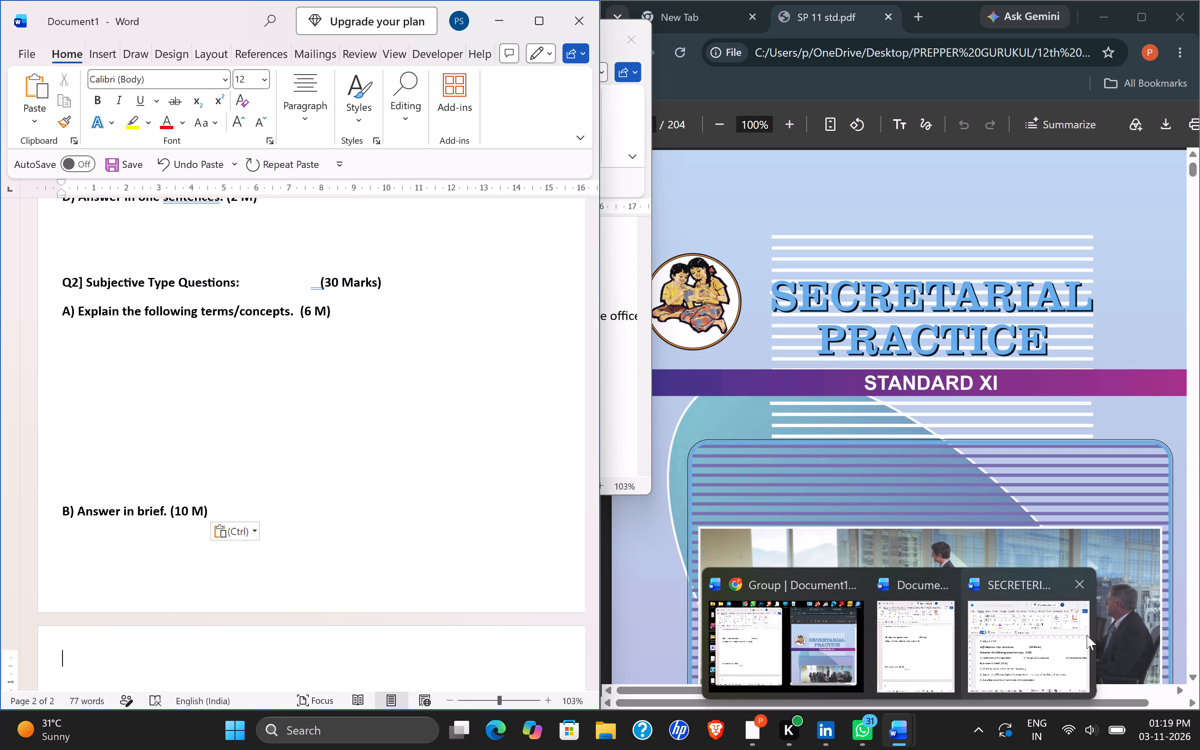
# Copy the "C) Answer the following questions: (10 M)" sub-heading from the chapter 01 – 03 paper to the start of the new paper's second page.
pyautogui.click(1042, 647)
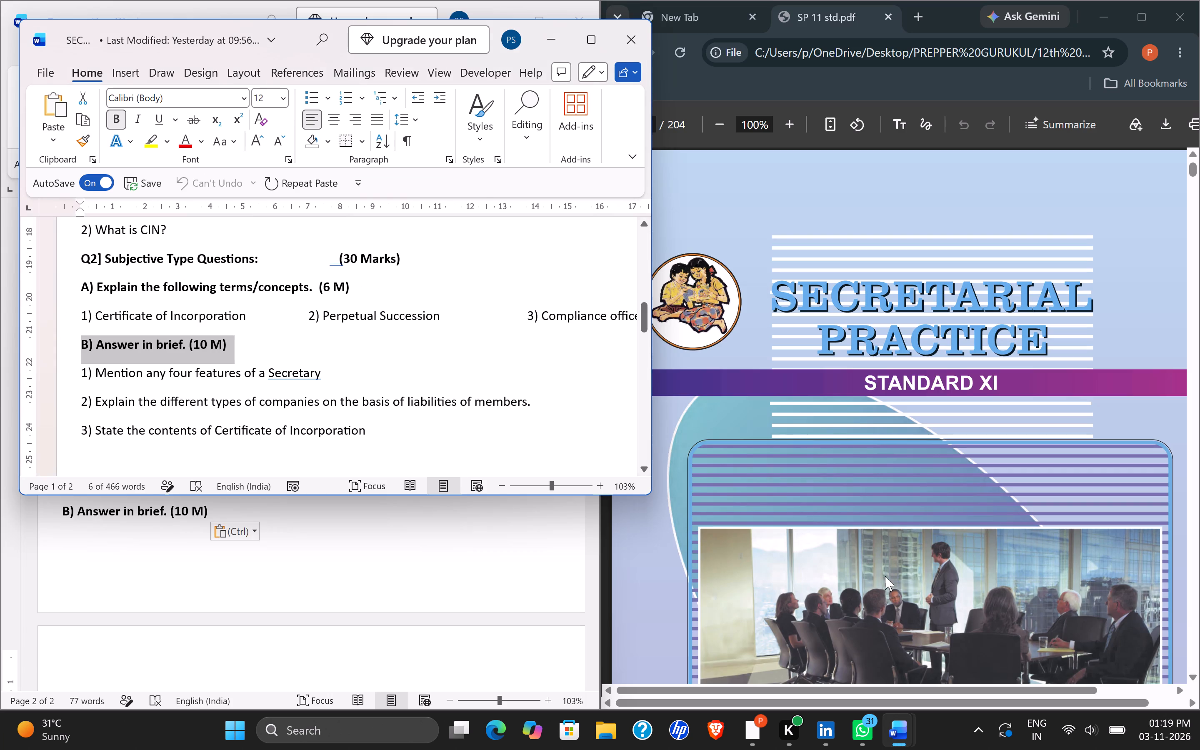
pyautogui.scroll(-2, 488, 300)
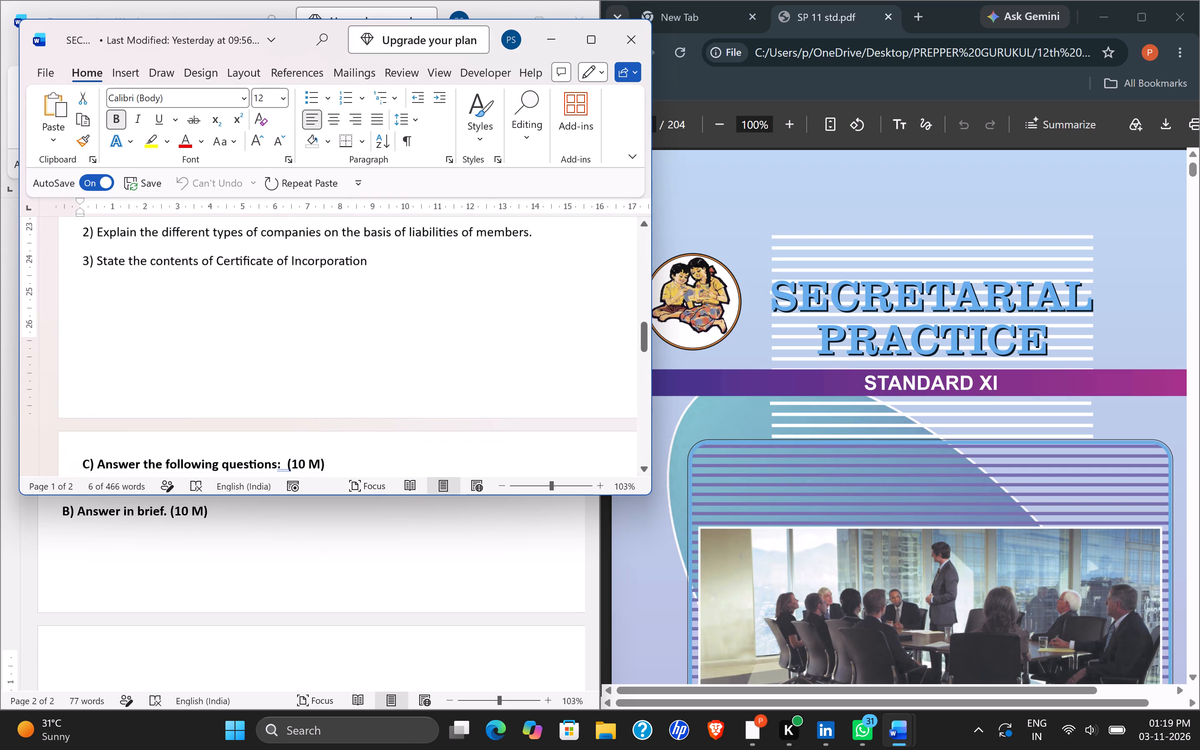
pyautogui.scroll(-1, 488, 300)
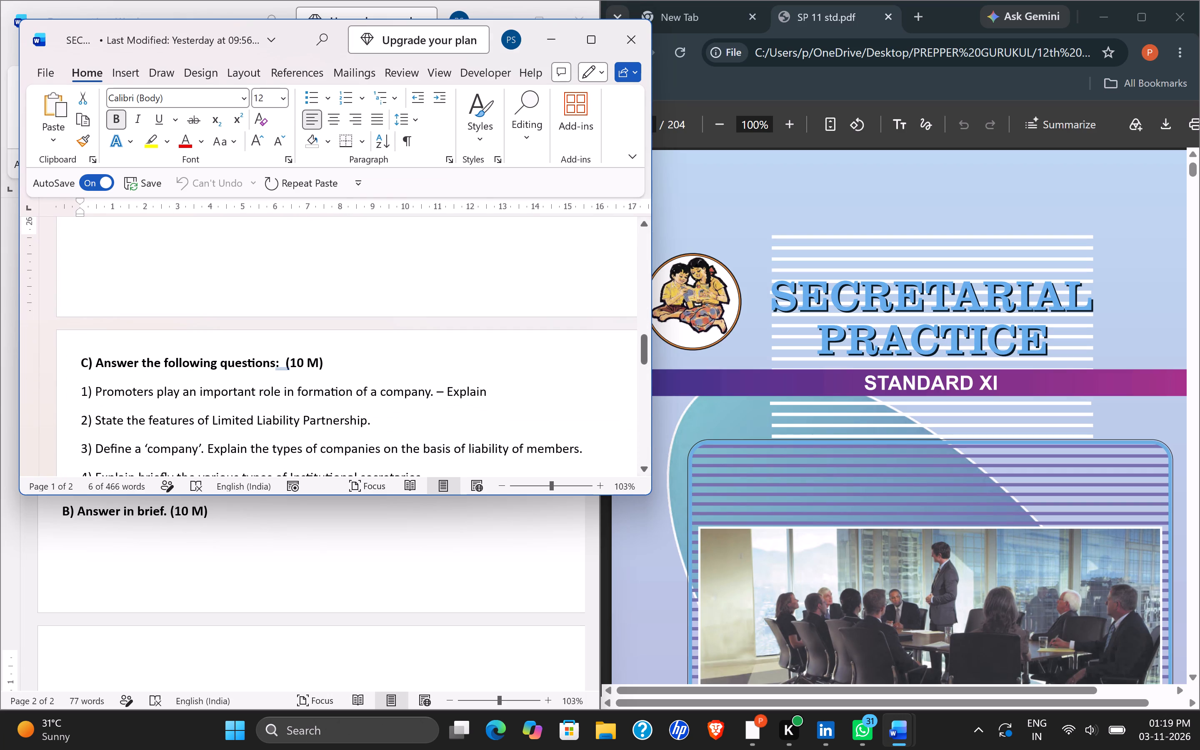
pyautogui.moveTo(75, 362); pyautogui.dragTo(365, 359)
pyautogui.hotkey('ctrl', 'c')
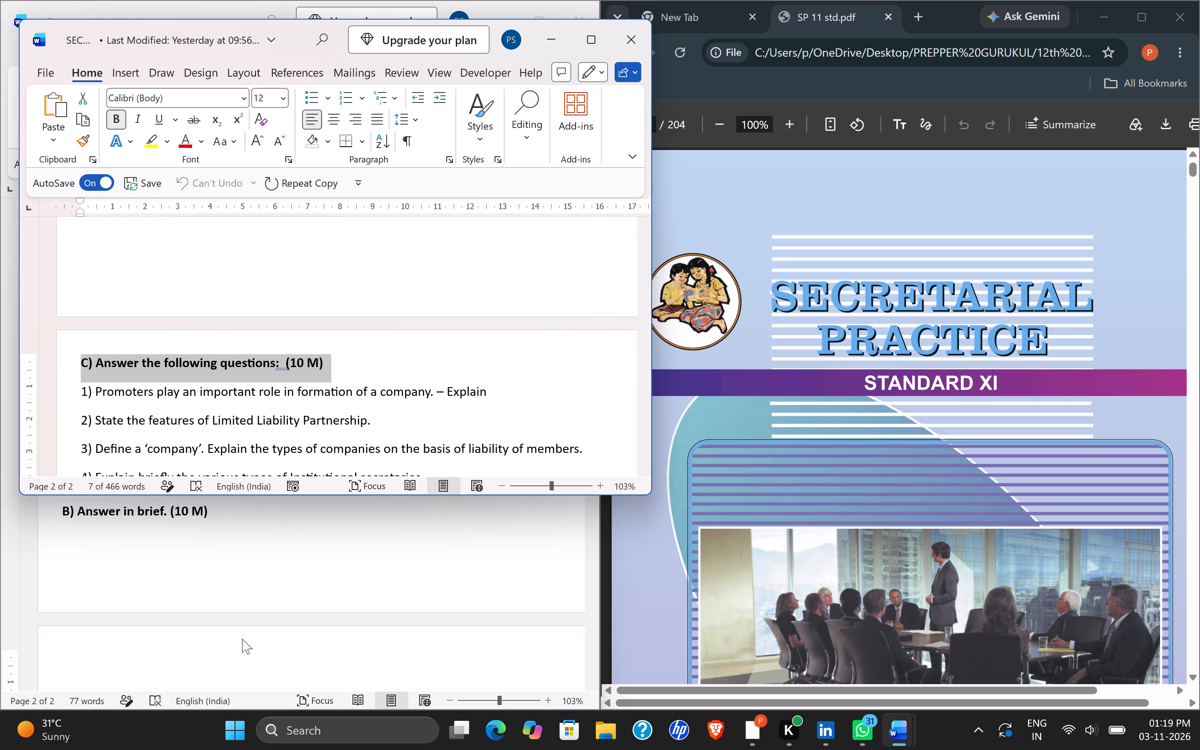
pyautogui.click(233, 651)
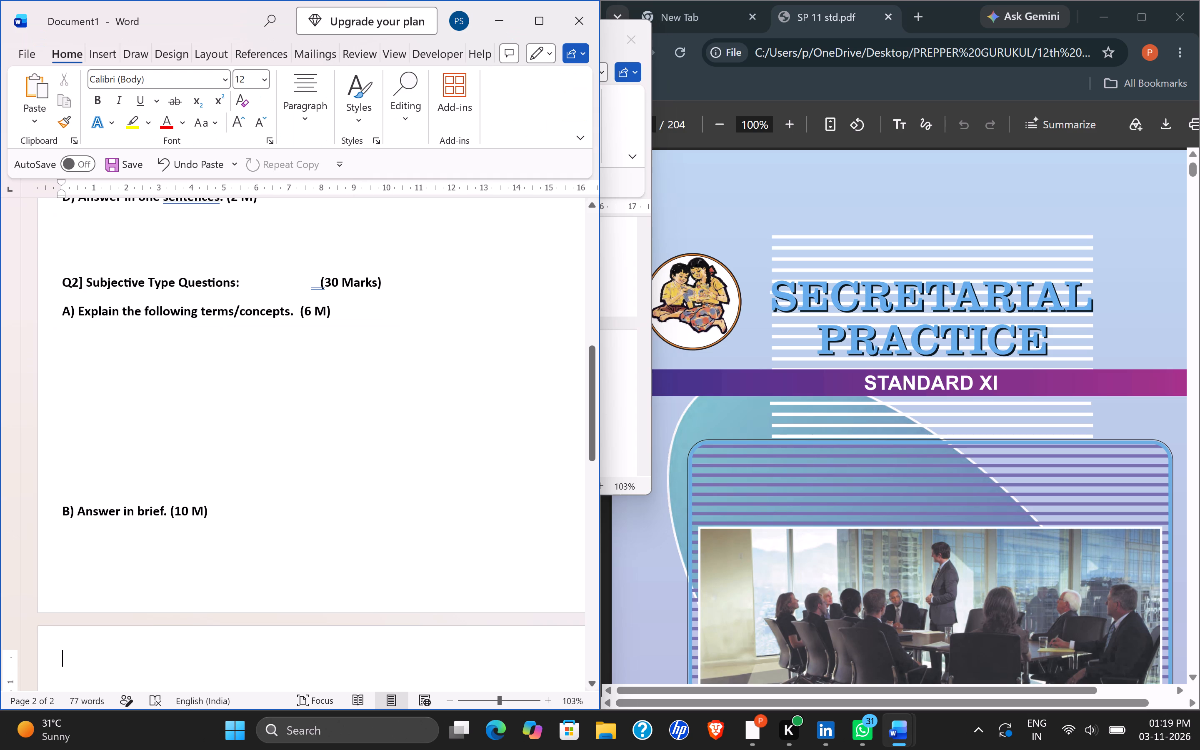
pyautogui.hotkey('ctrl', 'v')
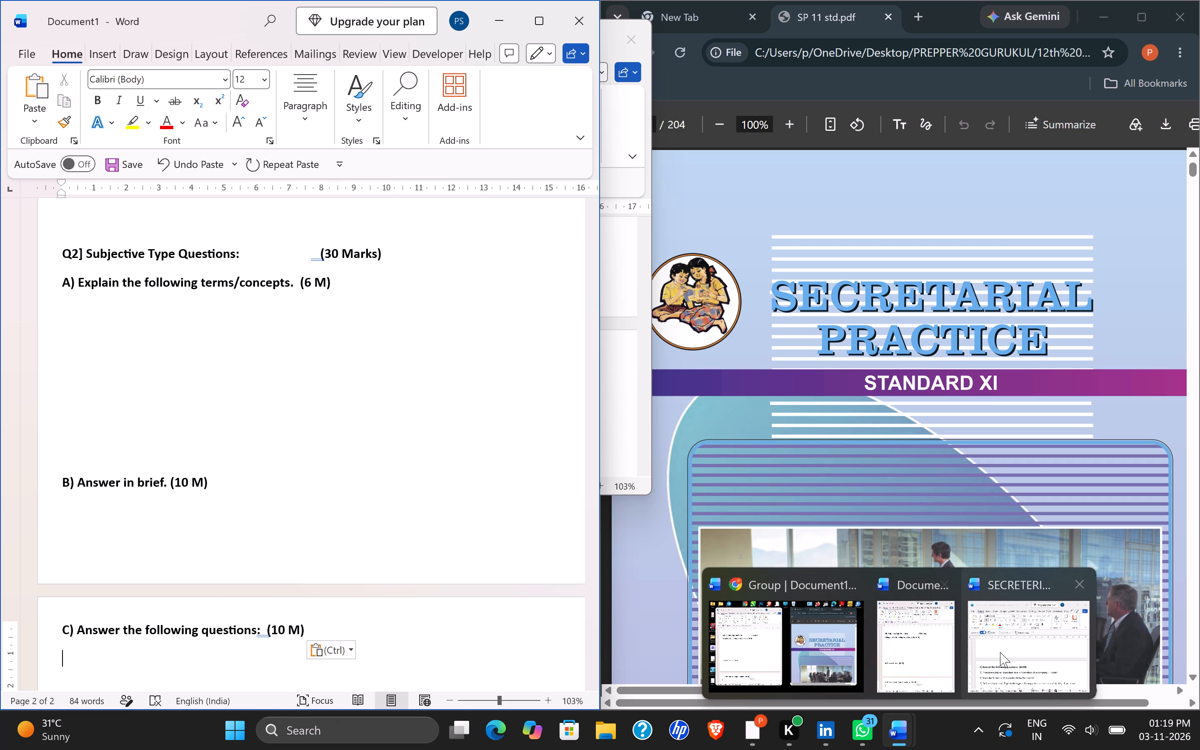
# Copy the "D) Study the following case/situation and express your opinion. (4 M)" sub-heading from the chapter 01 – 03 paper, leaving blank lines below Q2's C).
pyautogui.click(1003, 651)
pyautogui.hscroll(-1, 611, 281)
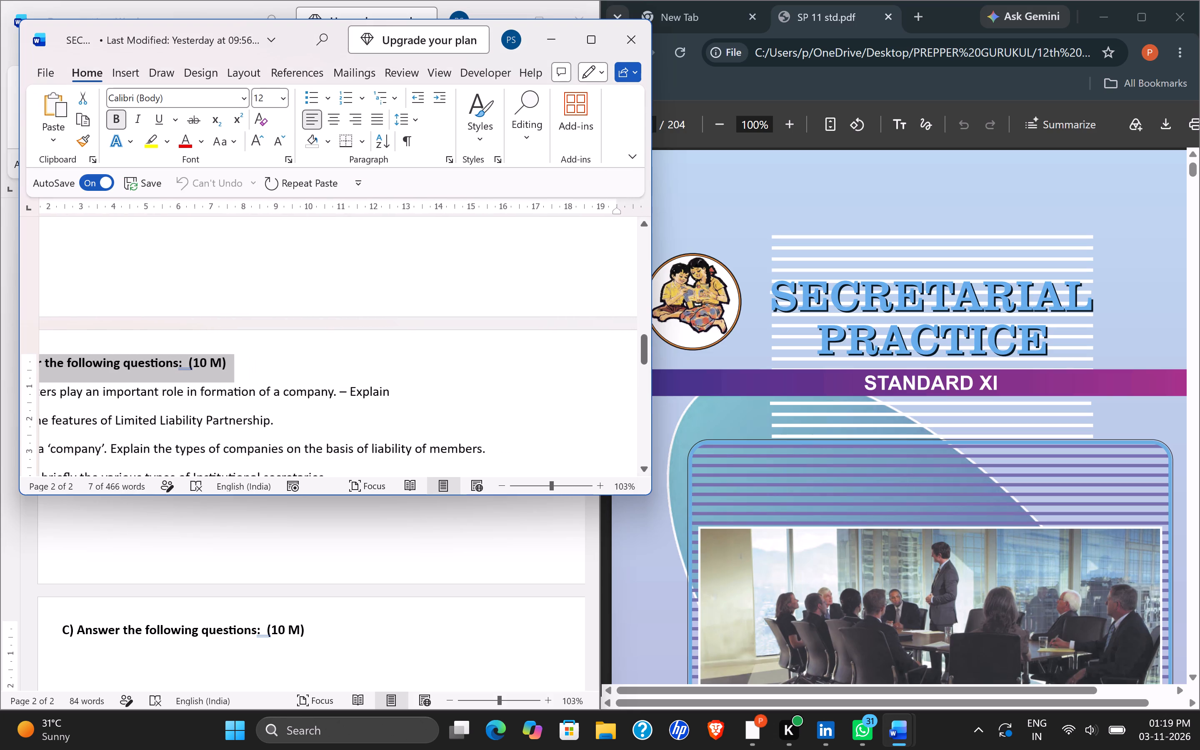
pyautogui.scroll(-1, 608, 282)
pyautogui.hscroll(1, 466, 314)
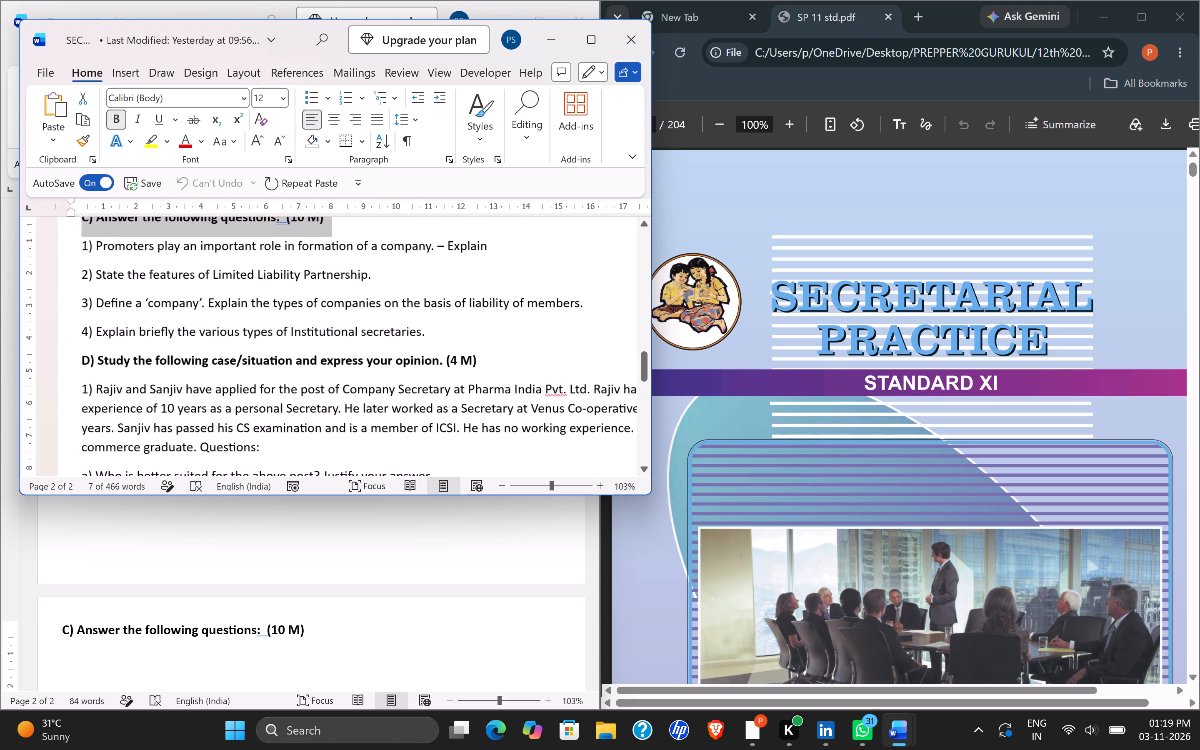
pyautogui.moveTo(80, 361); pyautogui.dragTo(507, 360)
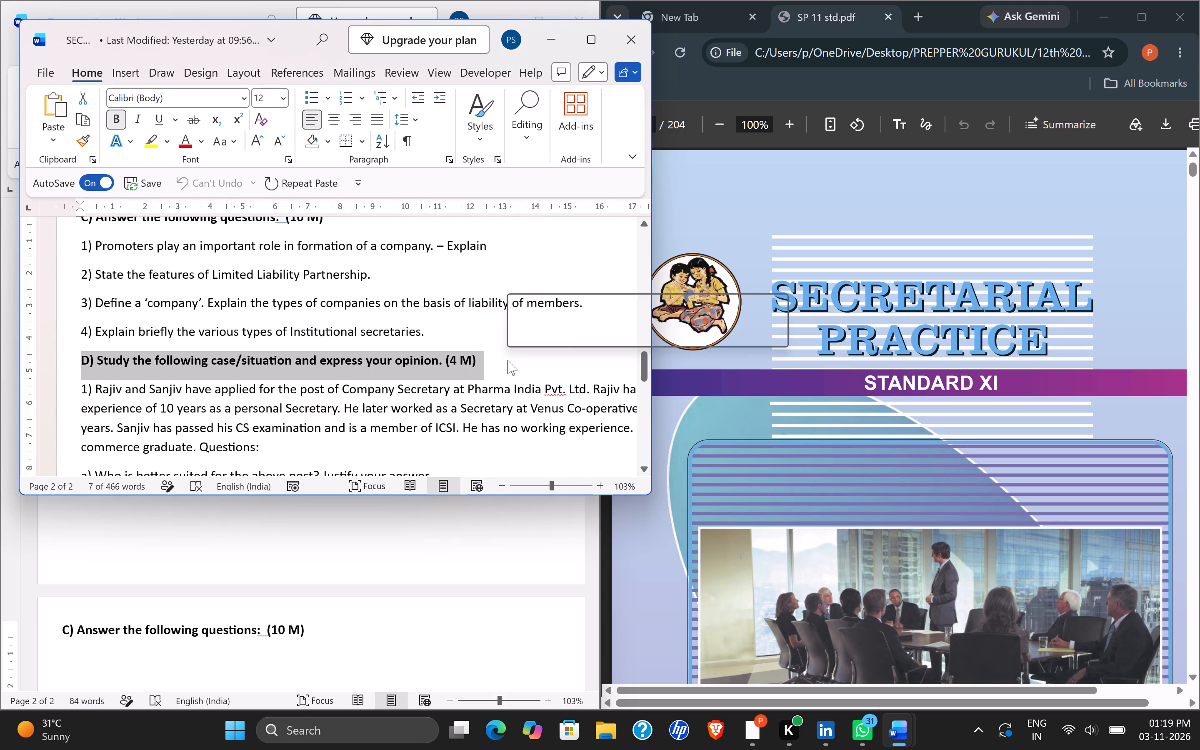
pyautogui.hotkey('ctrl', 'c')
pyautogui.scroll(-1, 340, 518)
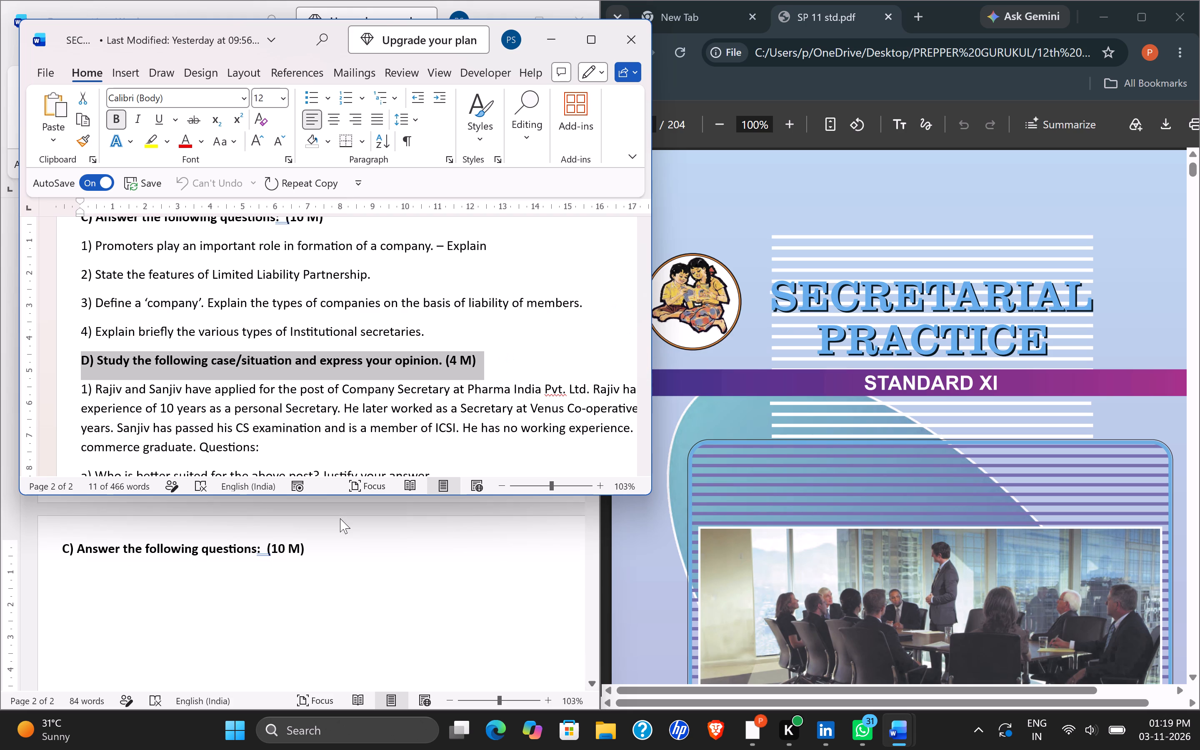
pyautogui.click(332, 557)
pyautogui.press('Return')
pyautogui.press('Return')
pyautogui.press('Return')
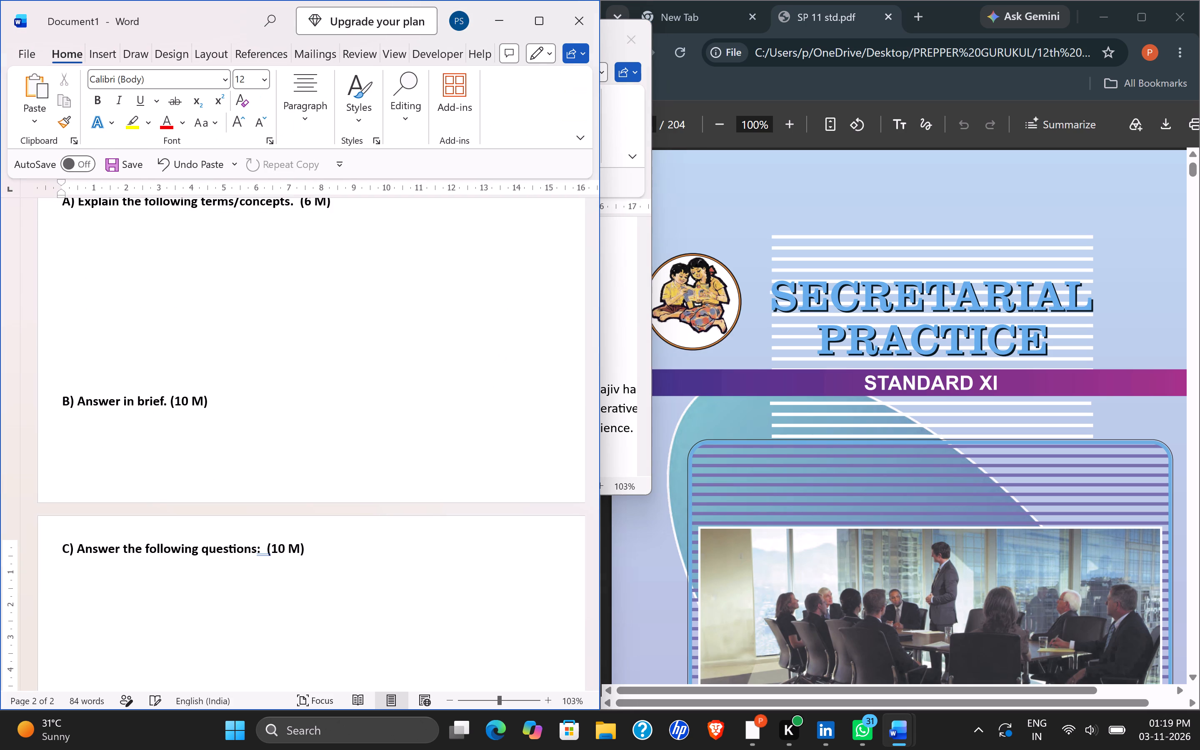
pyautogui.press('Return')
pyautogui.press('Return')
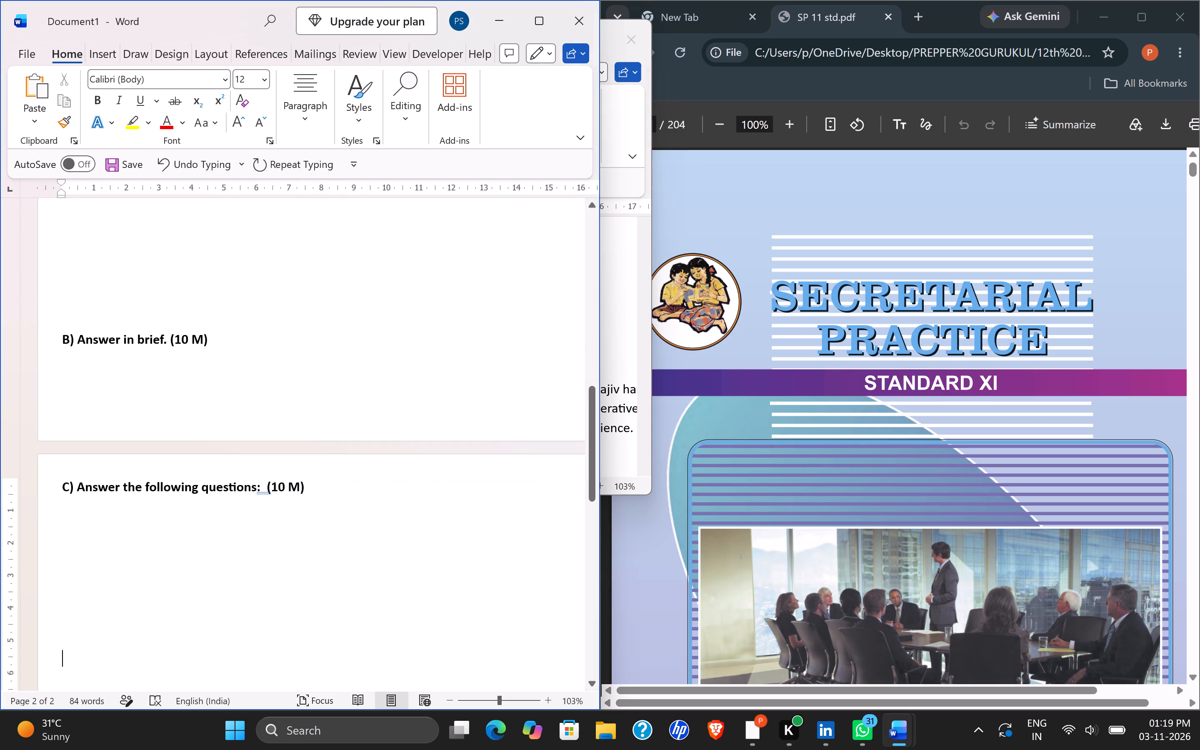
pyautogui.press('Return')
pyautogui.press('Return')
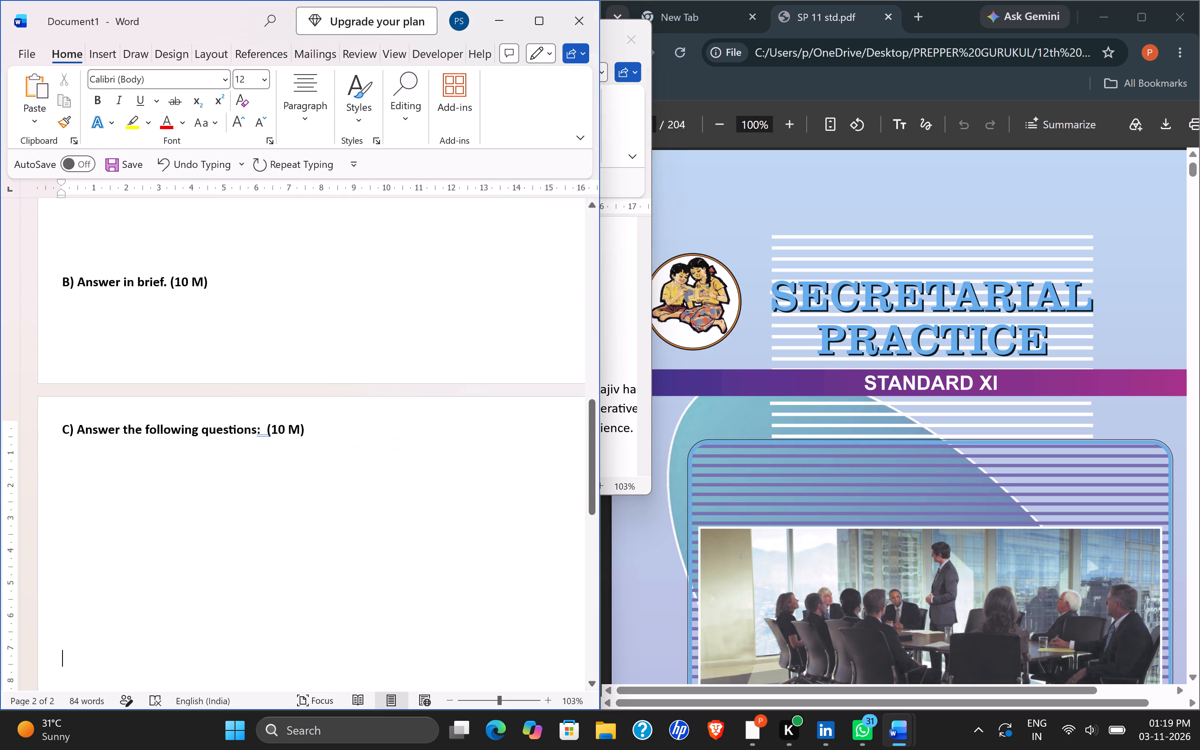
pyautogui.hotkey('ctrl', 'v')
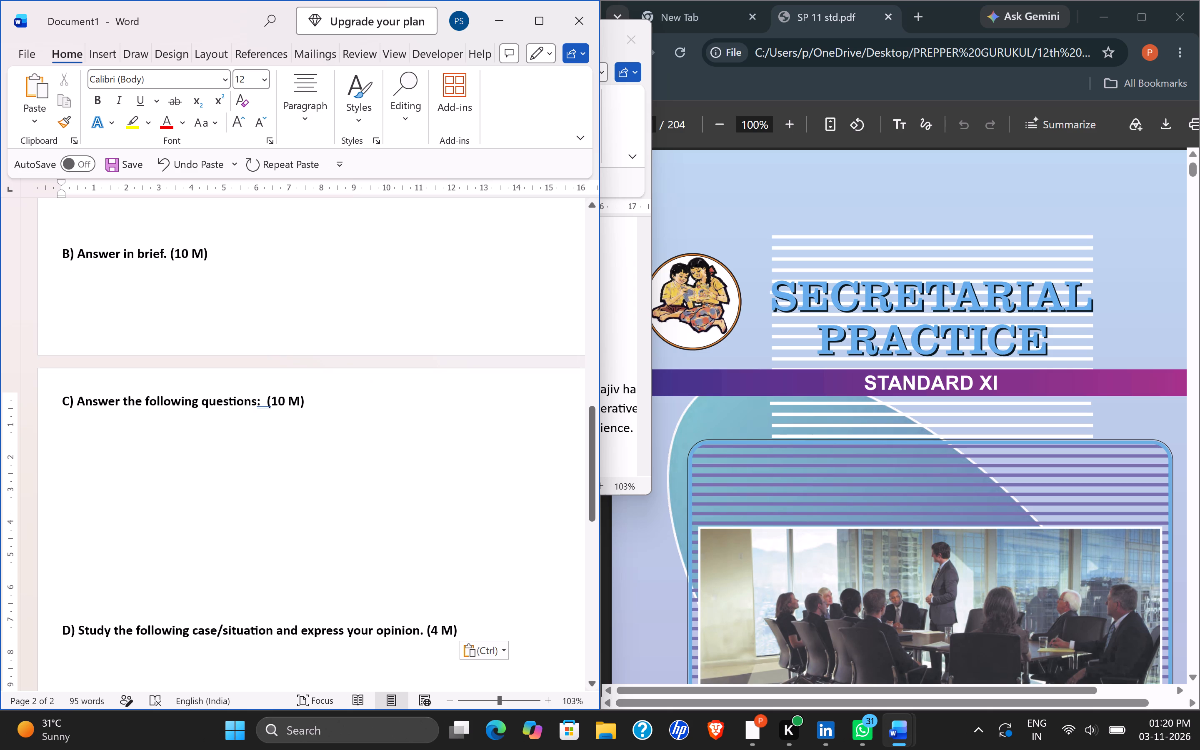
# Clear the marks figure inside the brackets of the B) Answer in brief sub-heading.
pyautogui.scroll(3, 287, 445)
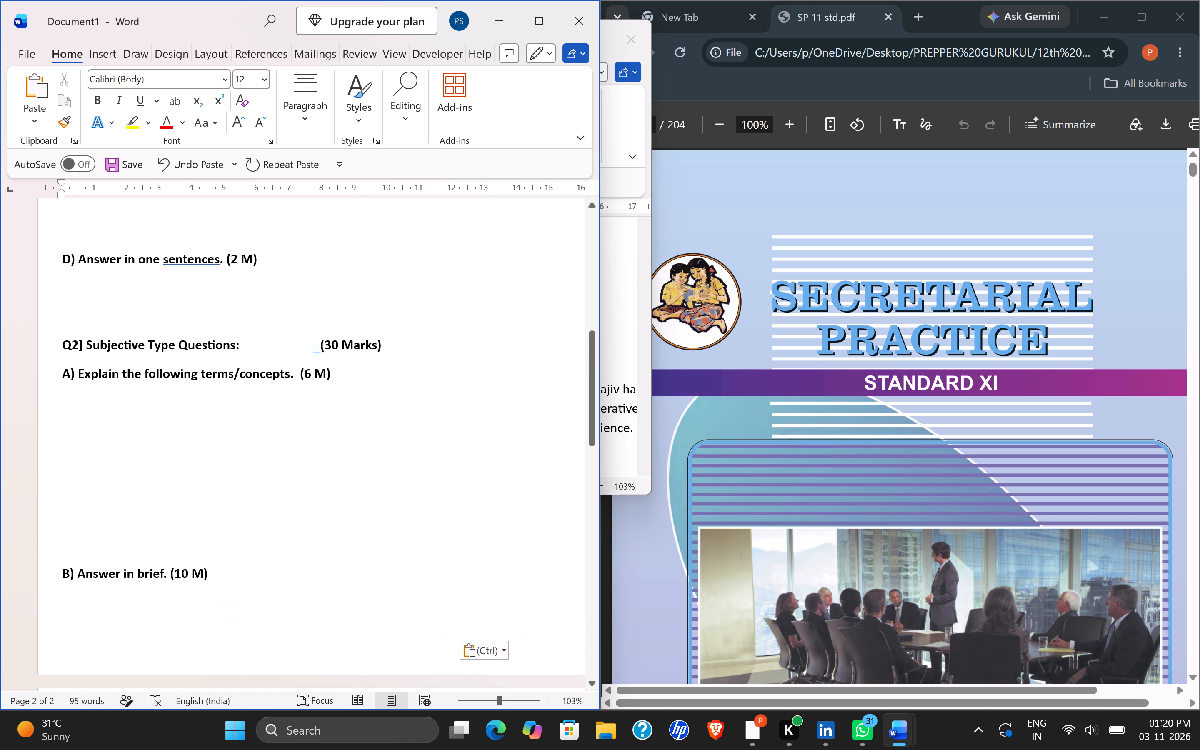
pyautogui.scroll(-2, 251, 512)
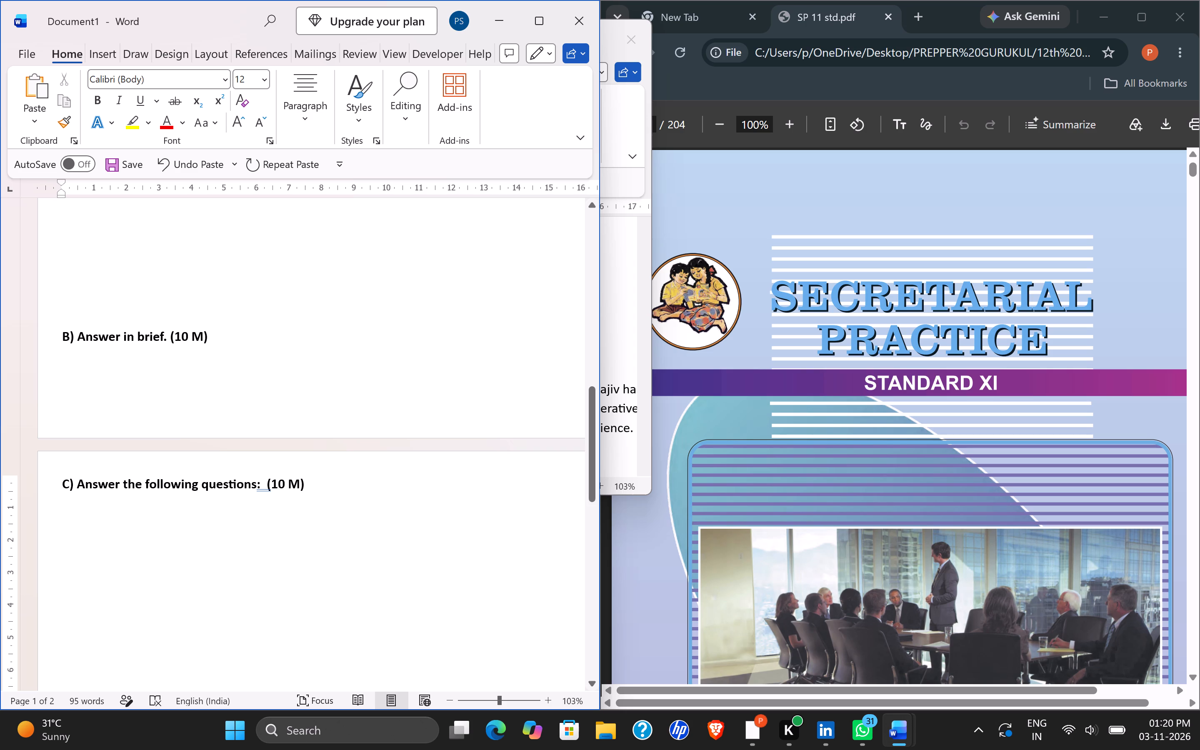
pyautogui.click(190, 336)
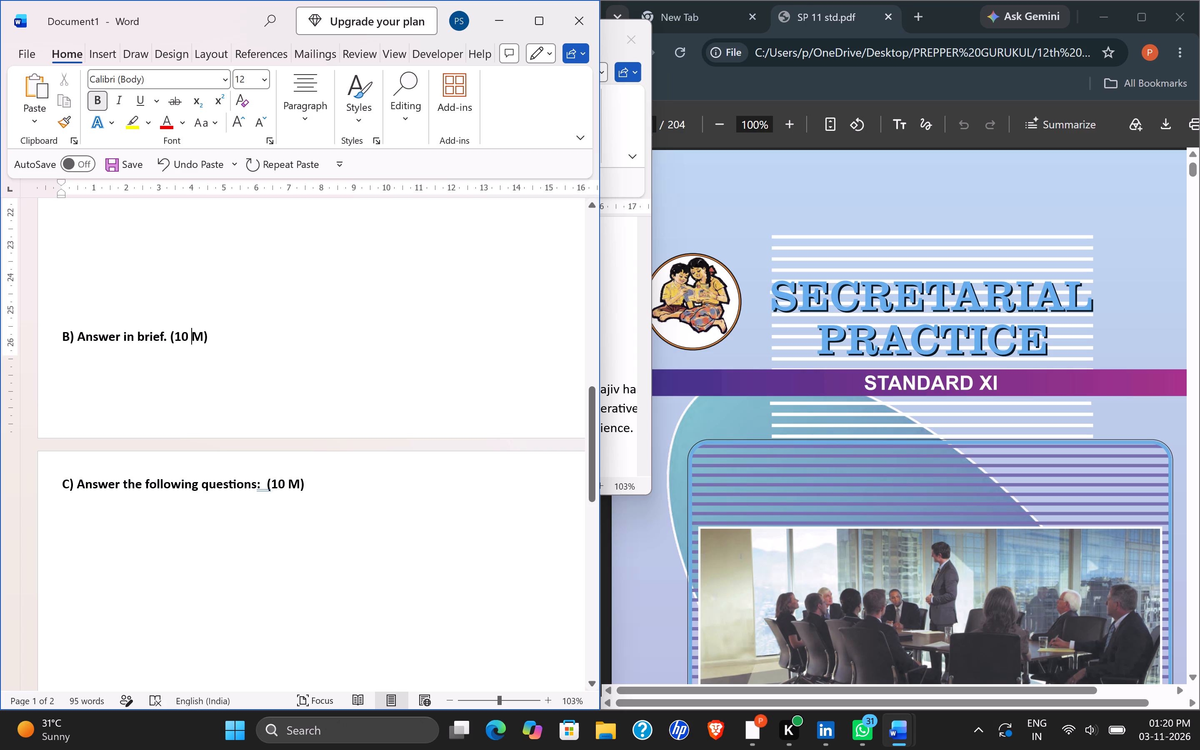
pyautogui.press('Left')
pyautogui.press('Left')
pyautogui.press('Right')
pyautogui.press('BackSpace')
pyautogui.press('BackSpace')
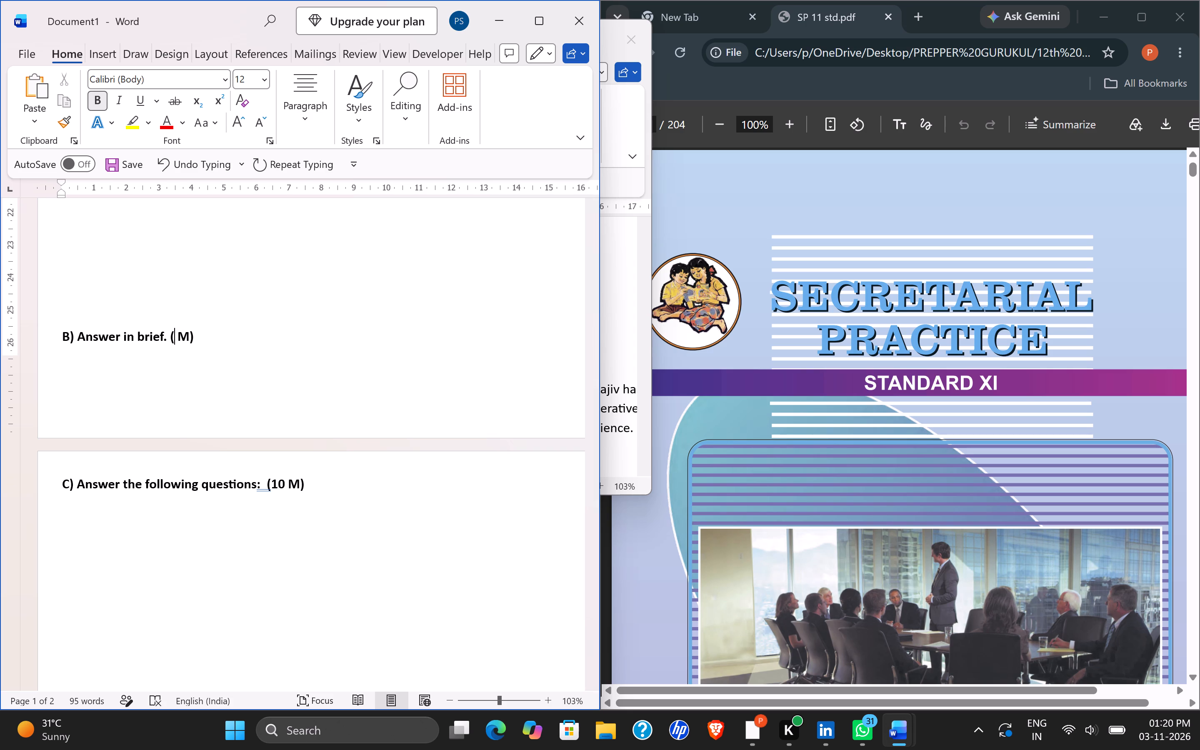
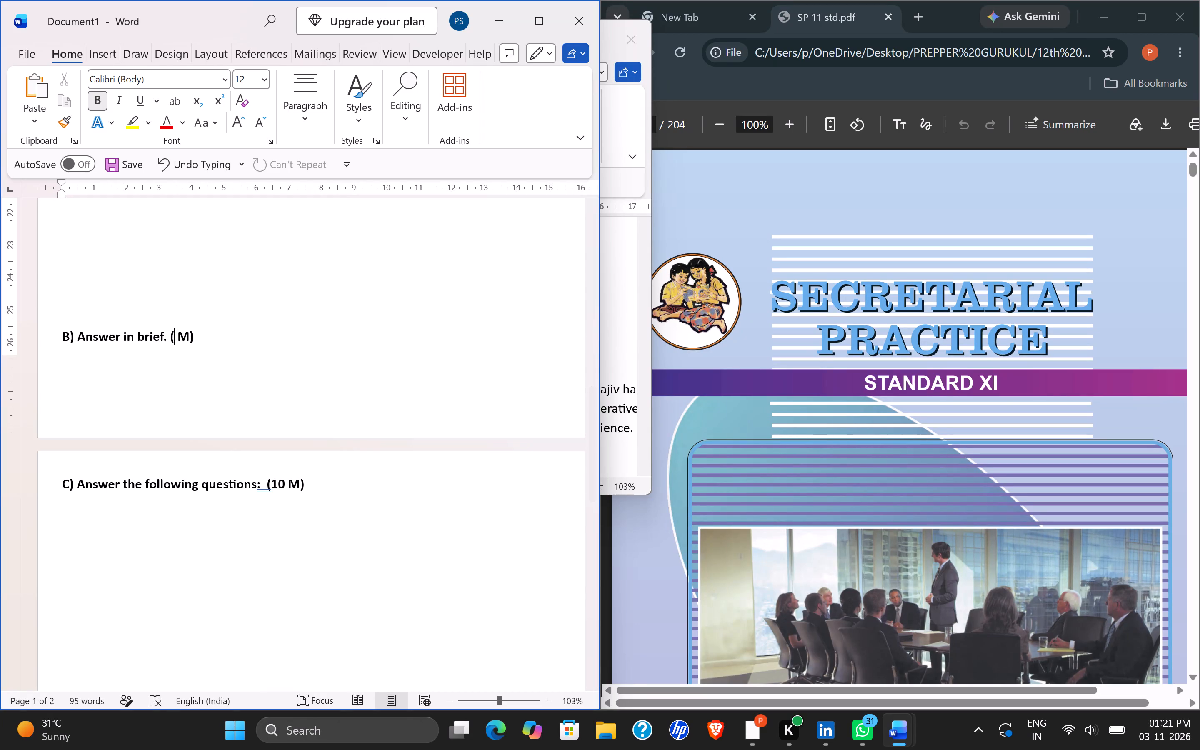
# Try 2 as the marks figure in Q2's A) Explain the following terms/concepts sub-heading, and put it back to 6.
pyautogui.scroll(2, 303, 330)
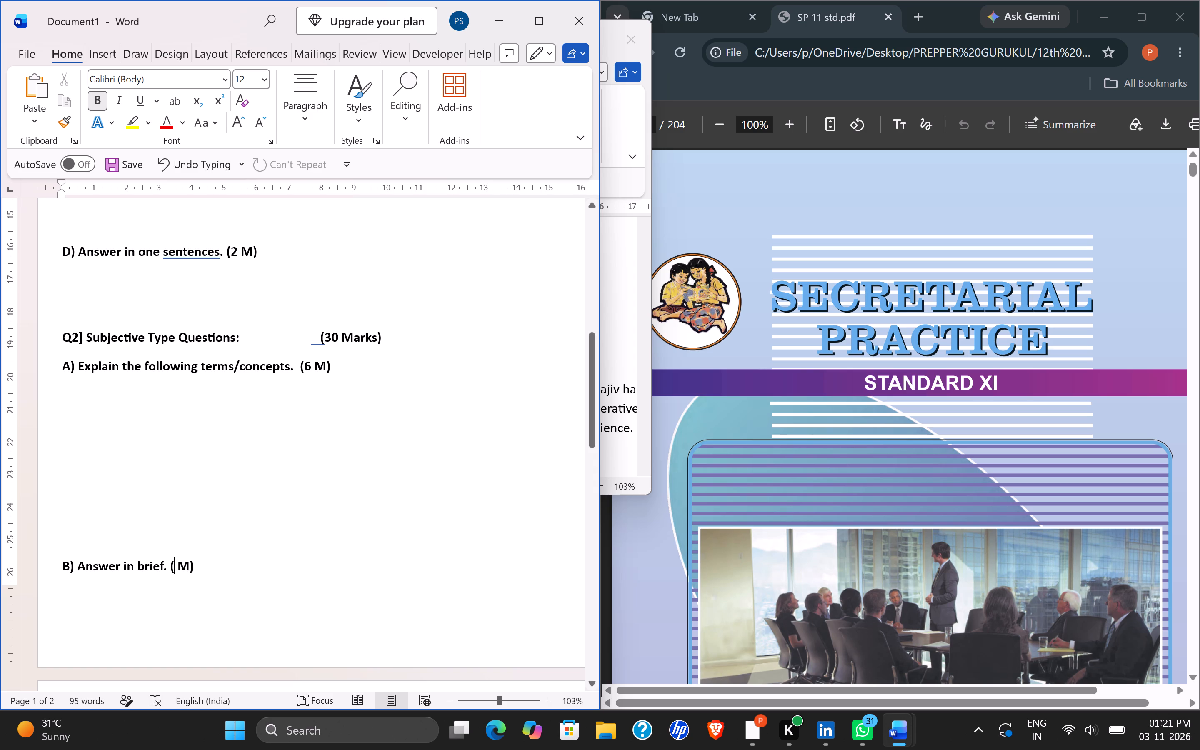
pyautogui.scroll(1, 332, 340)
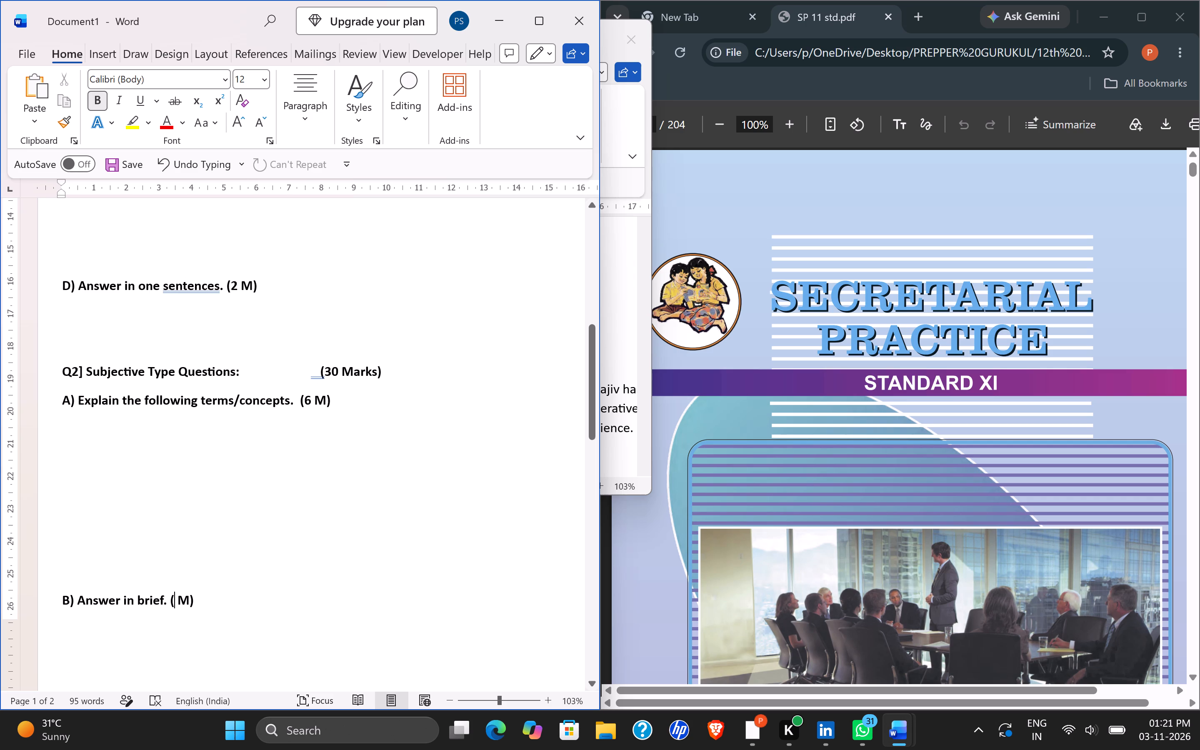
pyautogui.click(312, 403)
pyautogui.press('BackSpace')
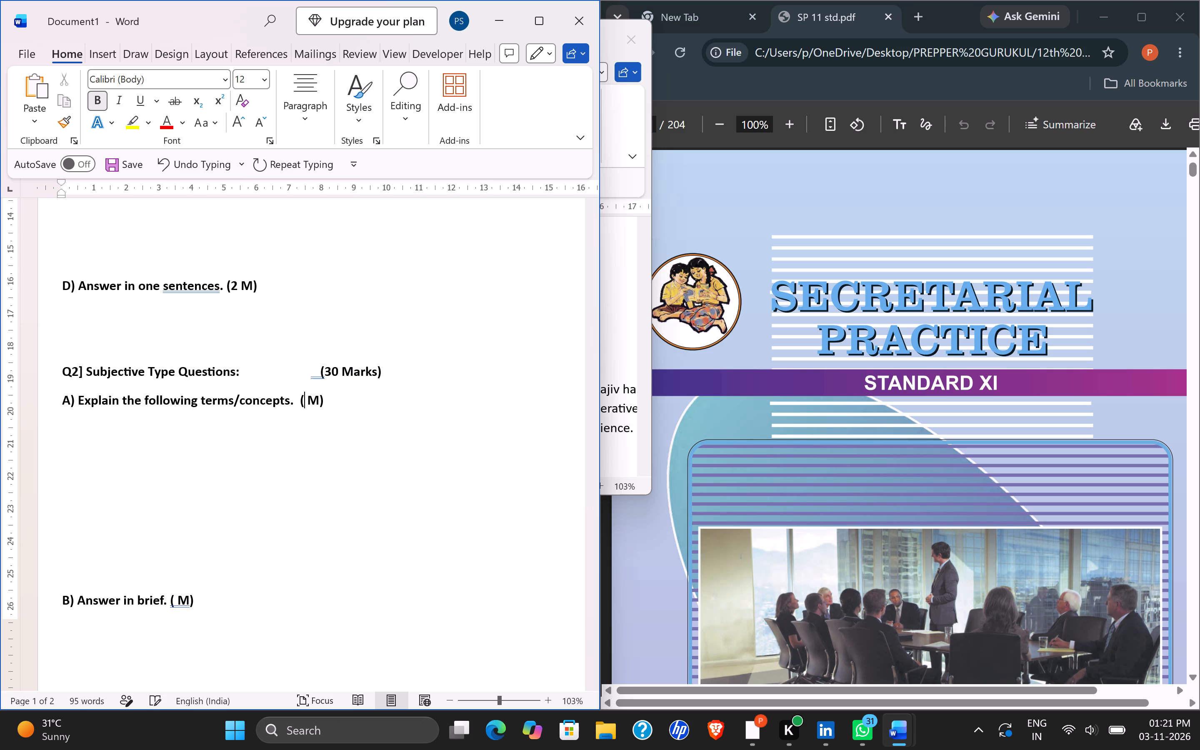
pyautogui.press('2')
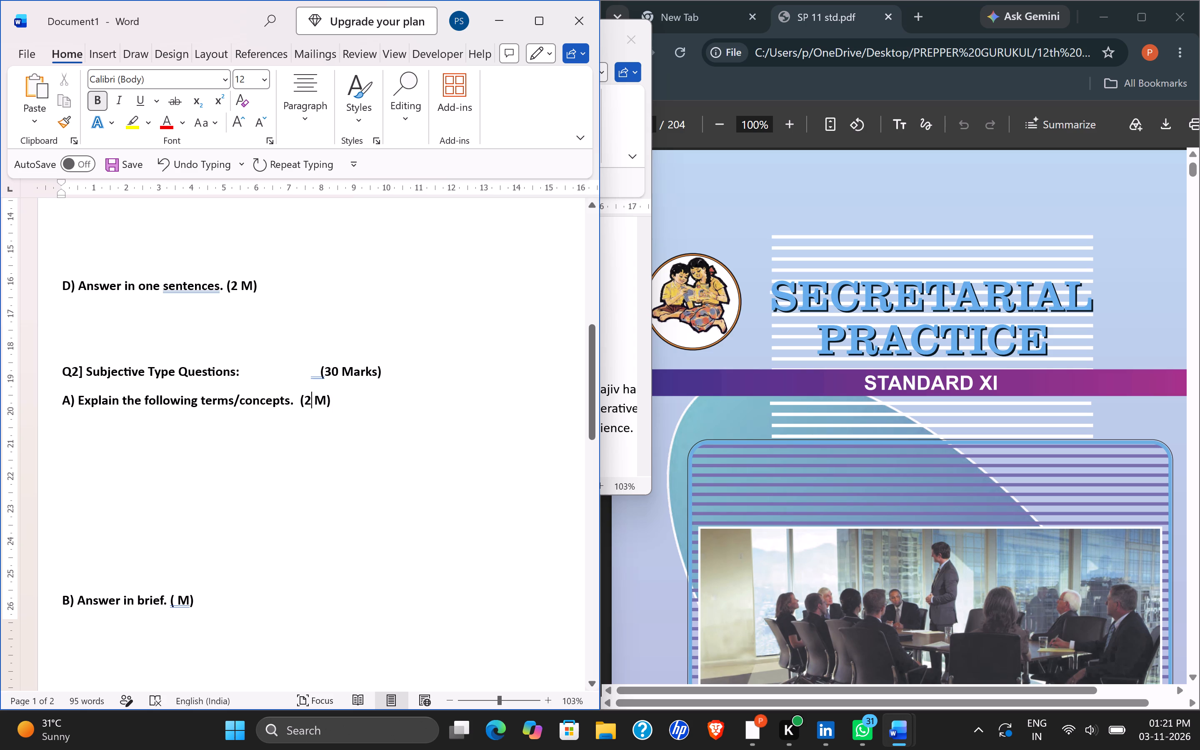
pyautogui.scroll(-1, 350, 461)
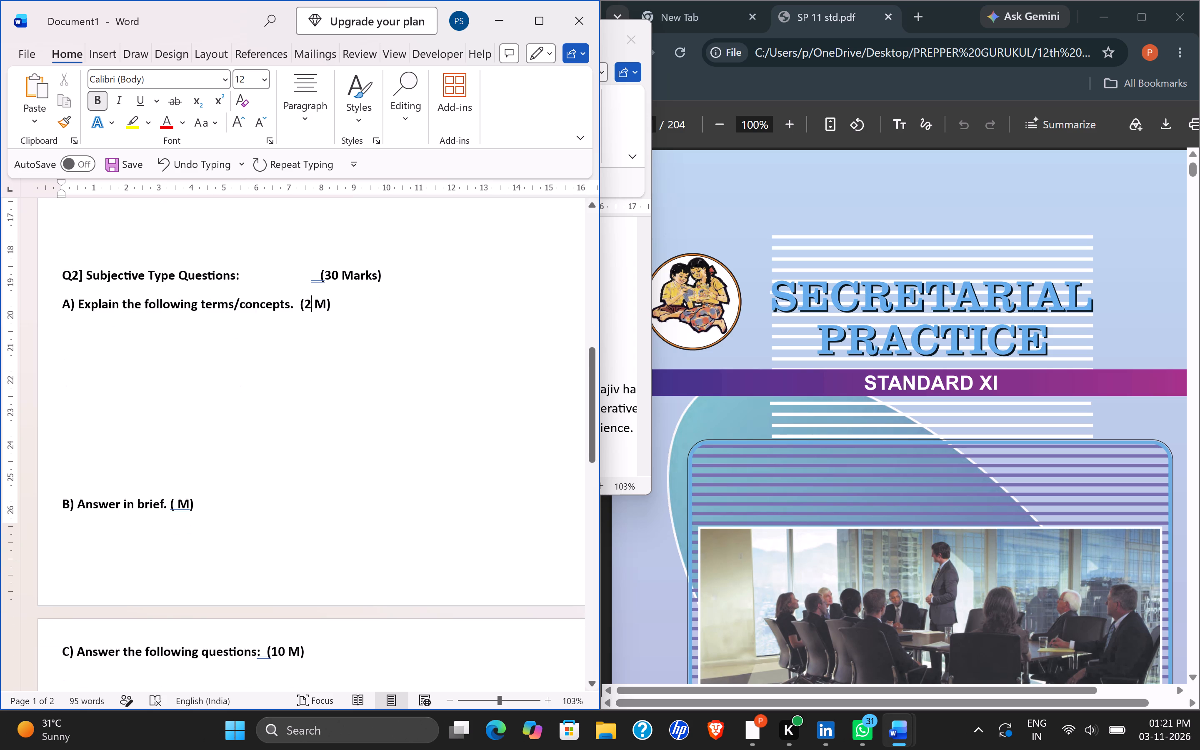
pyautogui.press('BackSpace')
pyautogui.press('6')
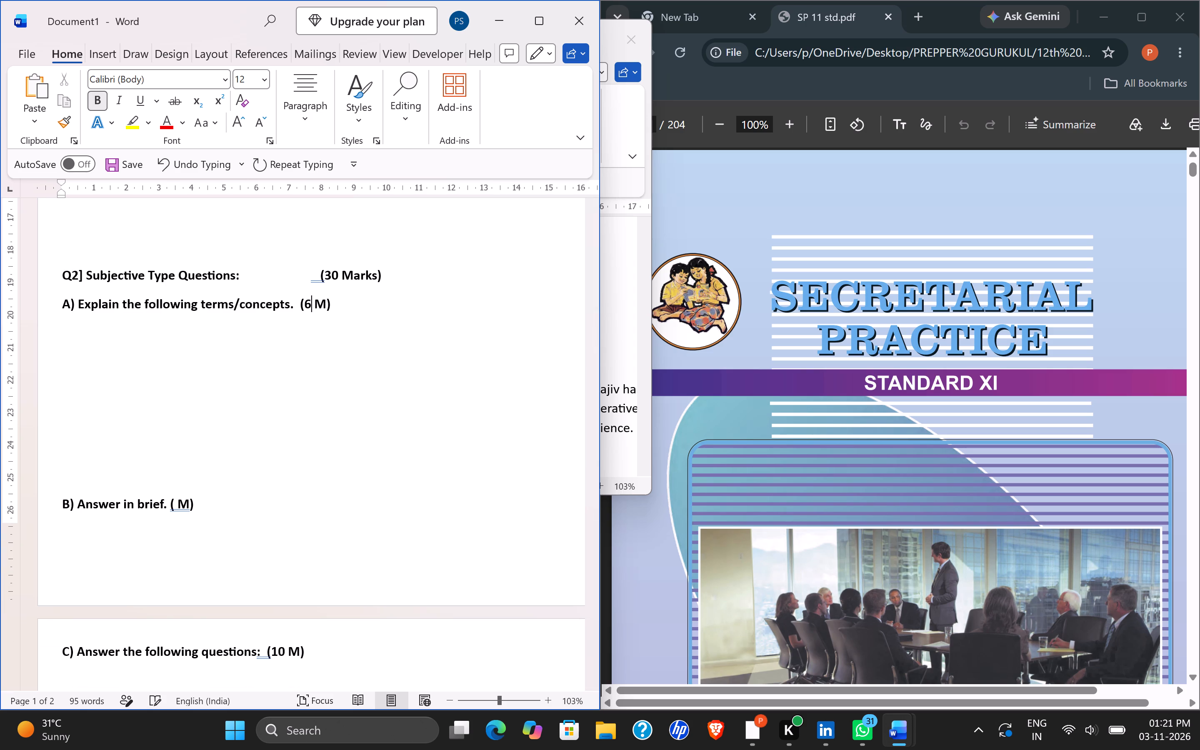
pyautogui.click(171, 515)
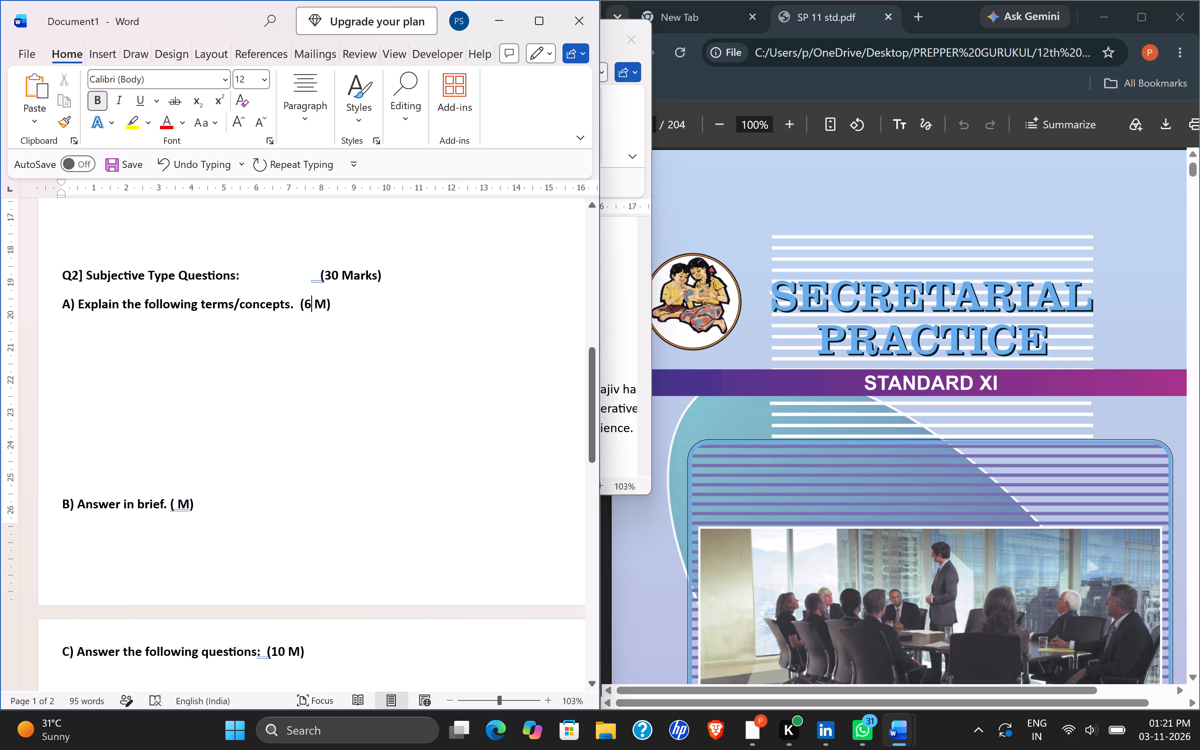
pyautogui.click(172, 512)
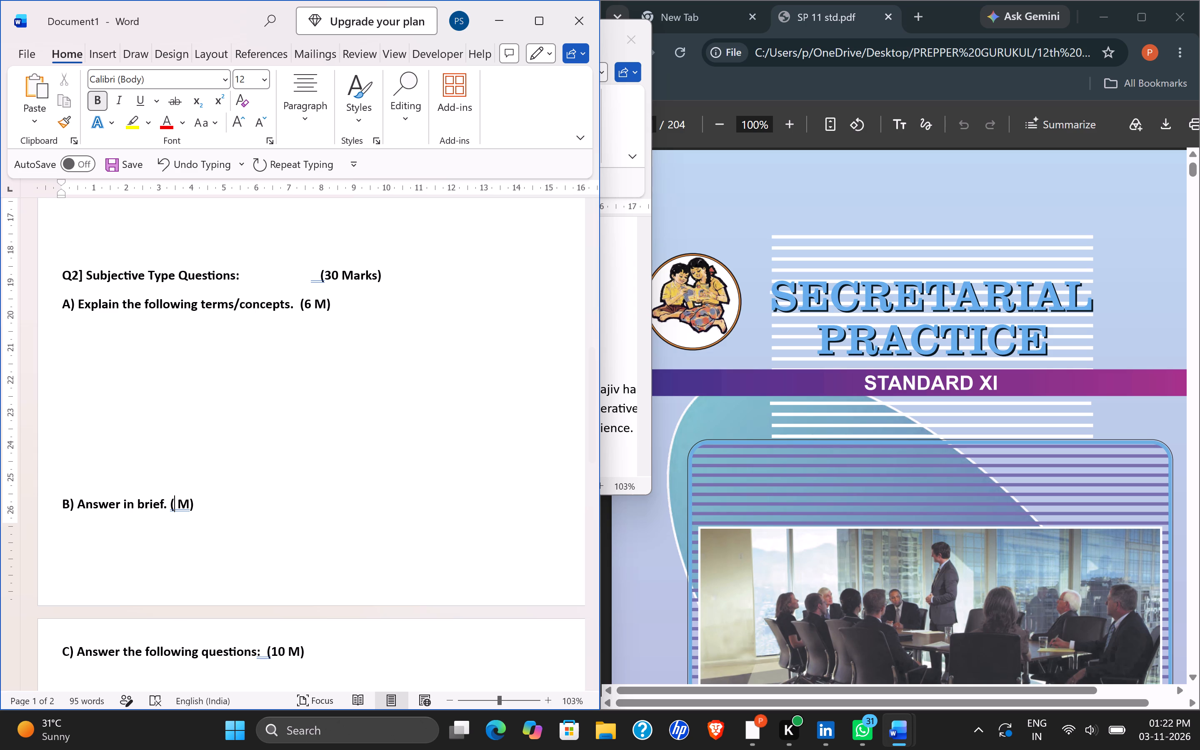
# Insert "Any 3" before the marks bracket in Q2's A) Explain the following terms/concepts sub-heading.
pyautogui.click(293, 309)
pyautogui.press('space')
pyautogui.write('Any')
pyautogui.press('space')
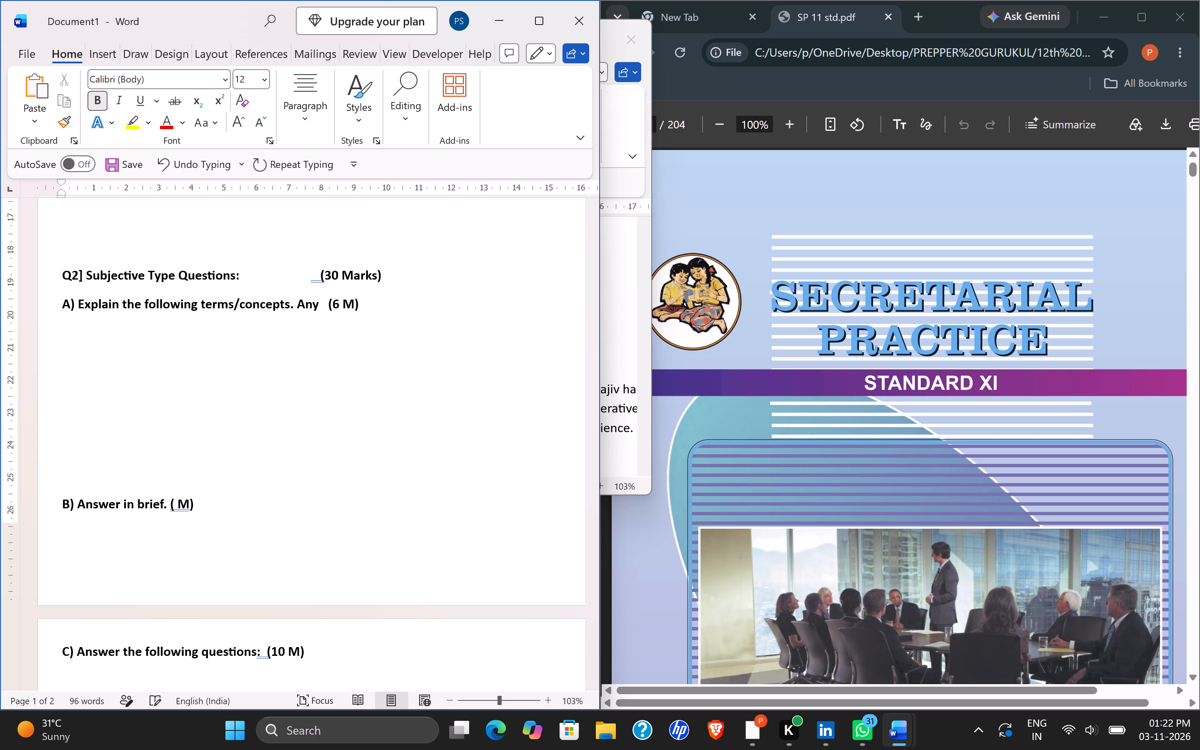
pyautogui.write('3')
pyautogui.press('space')
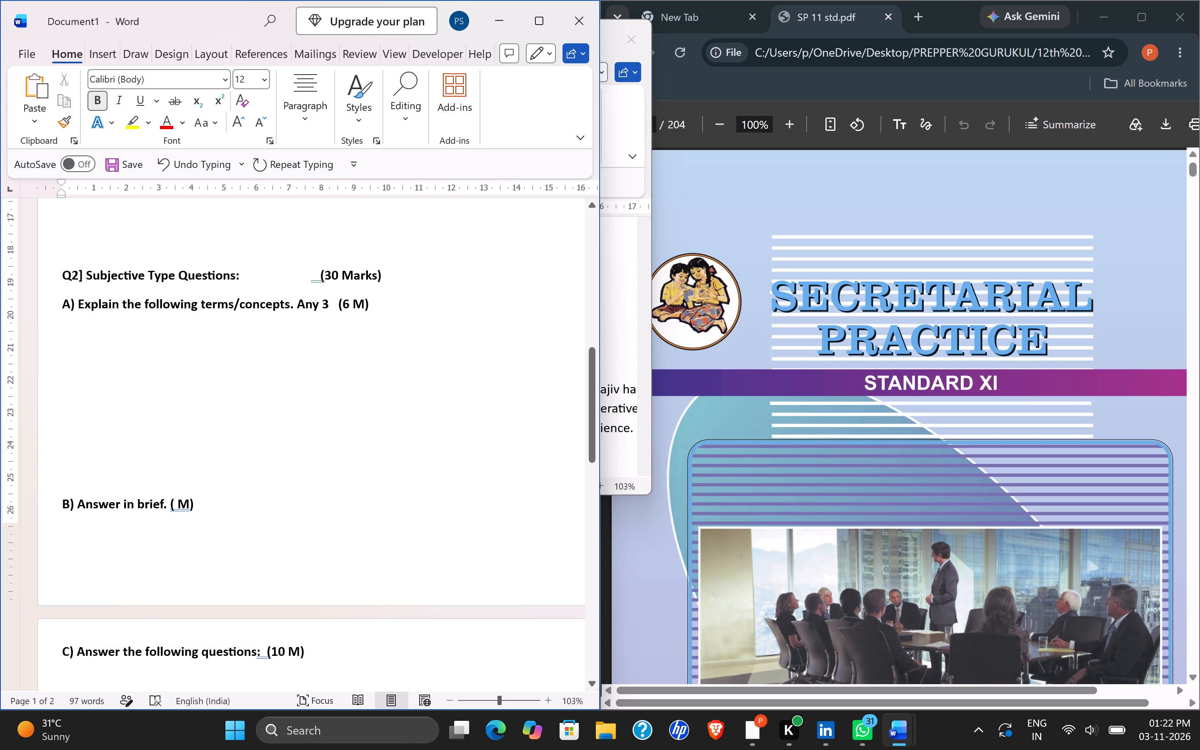
# Number the four blank lines under Q2's A) sub-heading 1) to 4).
pyautogui.click(67, 334)
pyautogui.write('1)')
pyautogui.press('Down')
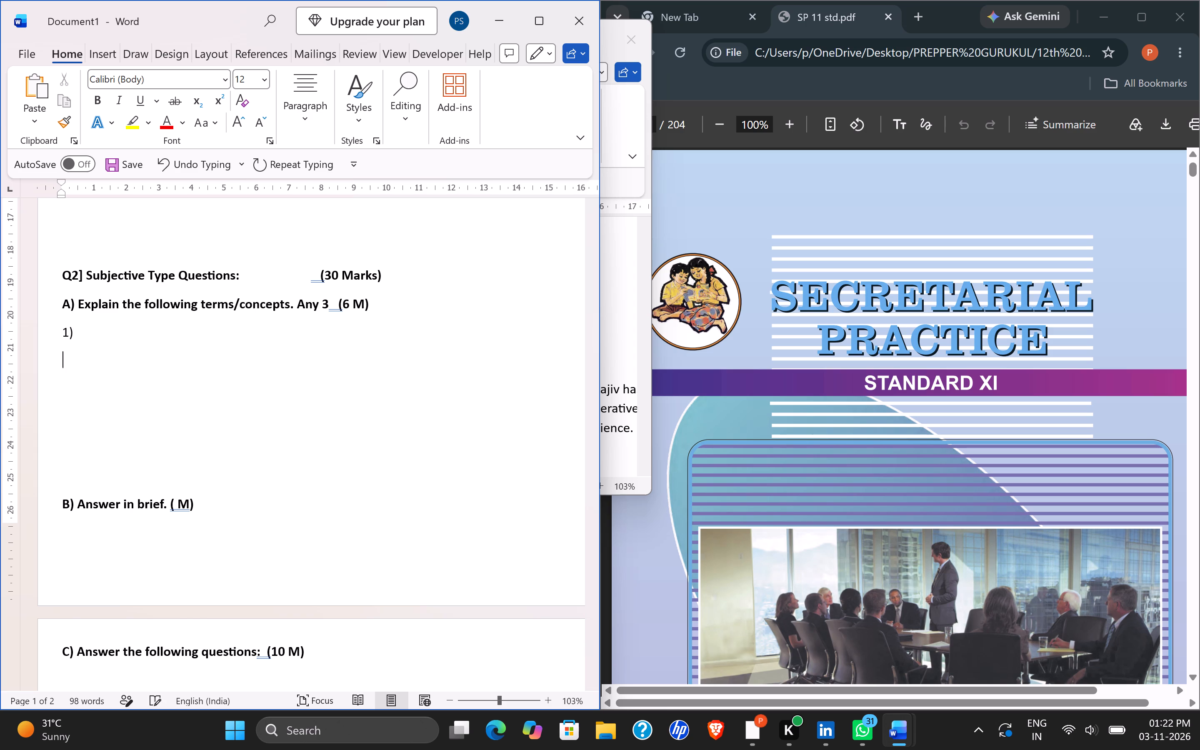
pyautogui.write('2)')
pyautogui.press('Down')
pyautogui.press('Up')
pyautogui.press('Down')
pyautogui.write('3)')
pyautogui.press('Down')
pyautogui.press('4')
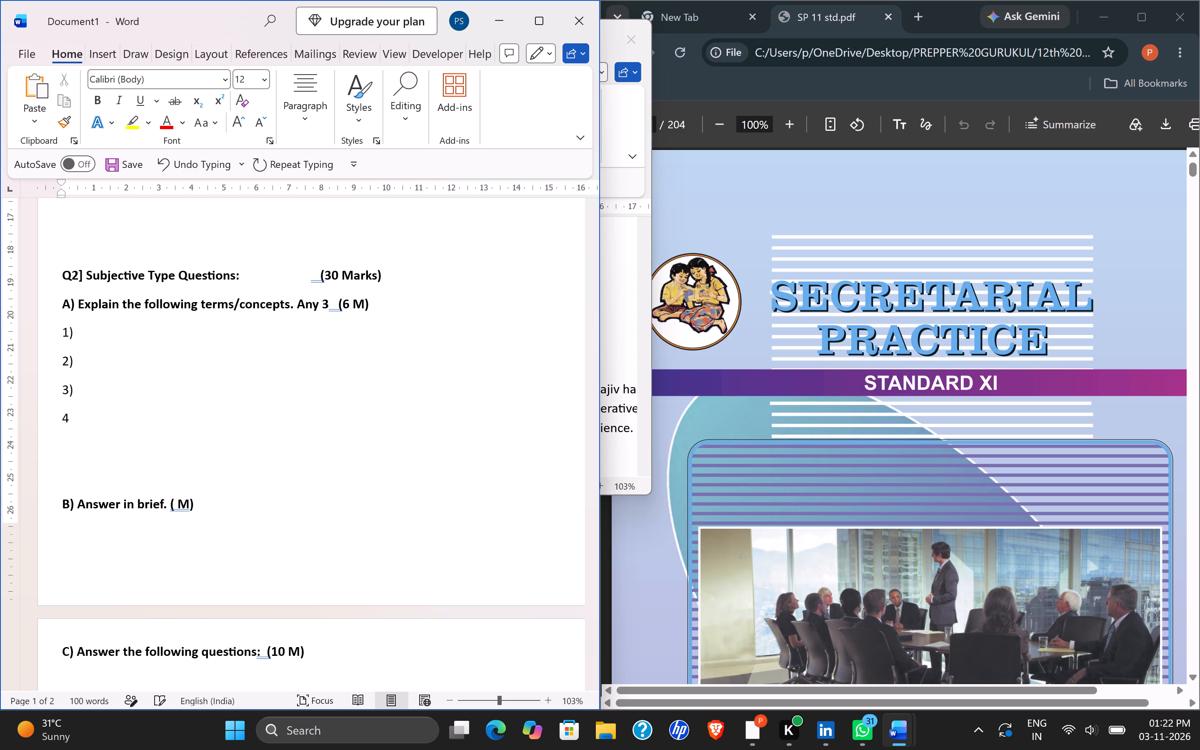
pyautogui.hotkey('shift', ')')
# Remove the two blank lines between item 4) and the B) Answer in brief sub-heading.
pyautogui.scroll(-1, 99, 400)
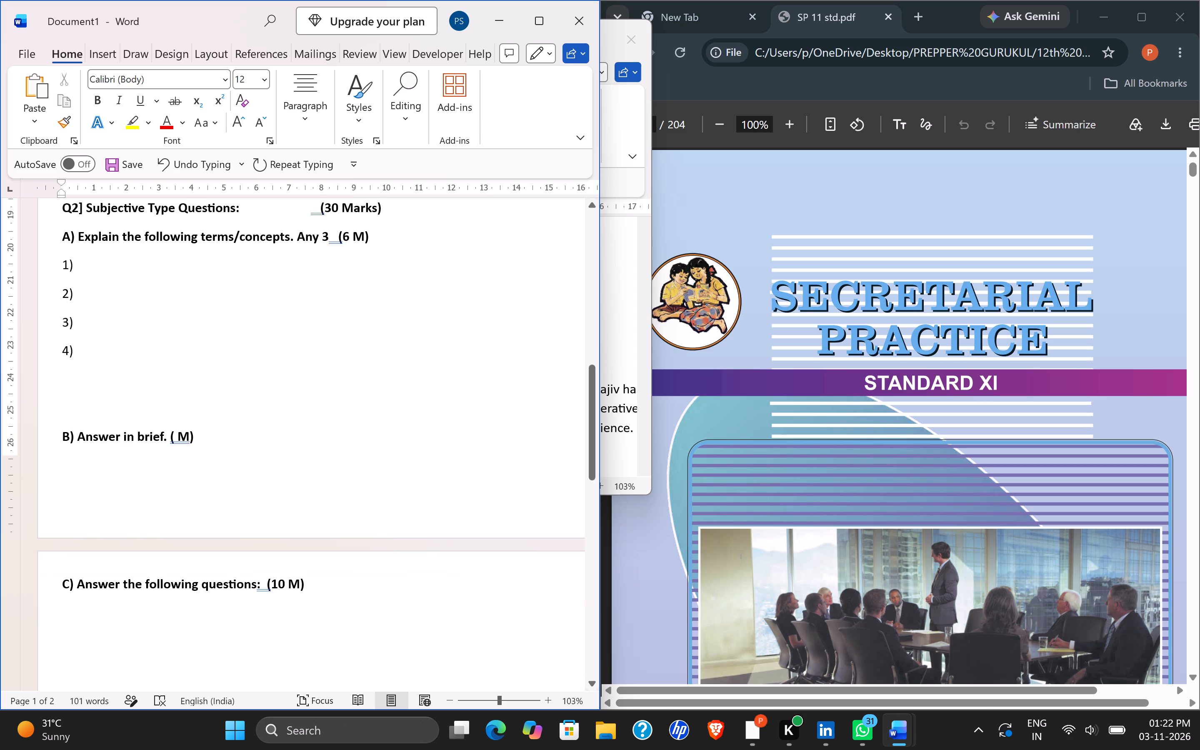
pyautogui.scroll(-1, 99, 400)
pyautogui.click(62, 416)
pyautogui.press('BackSpace')
pyautogui.press('BackSpace')
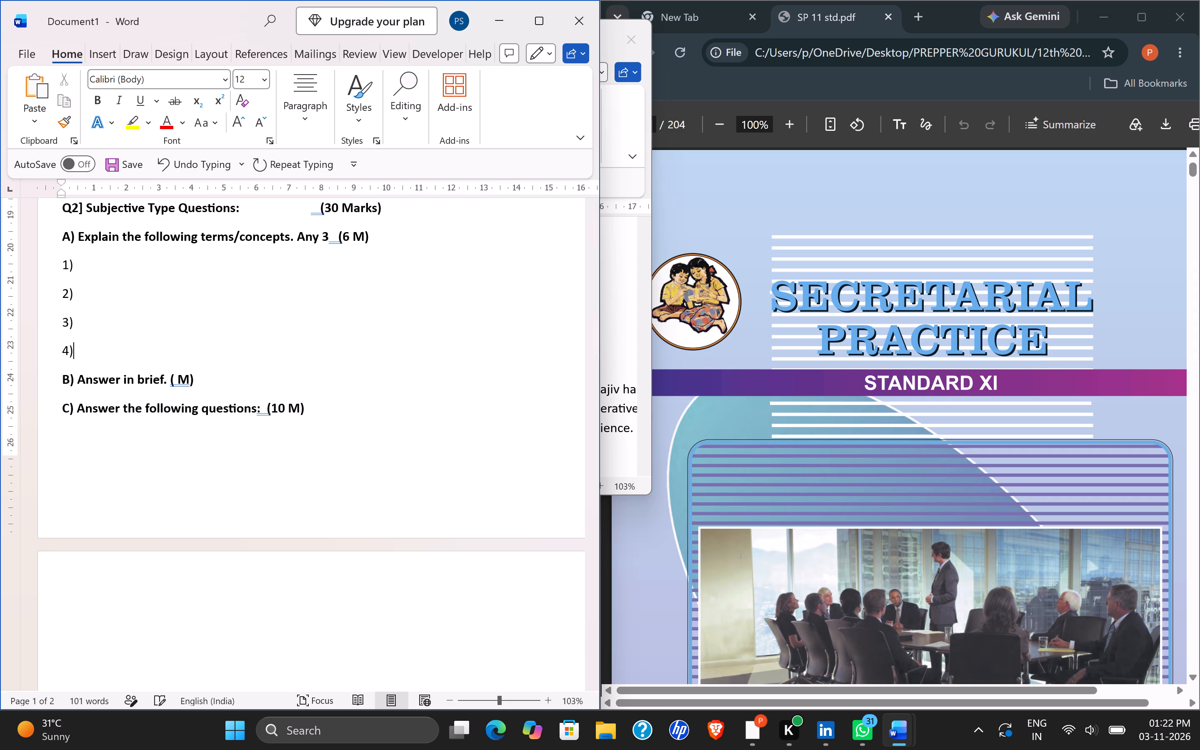
# Enter 5 as the marks figure inside the brackets of the B) Answer in brief sub-heading.
pyautogui.click(177, 381)
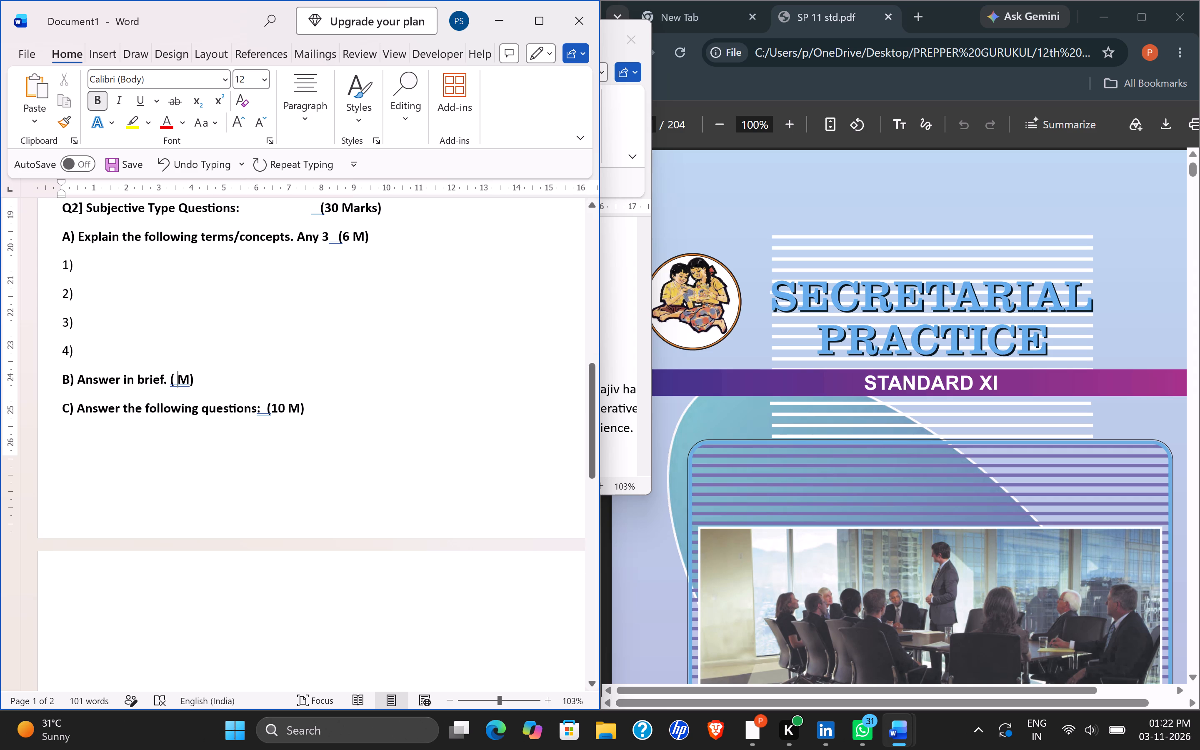
pyautogui.press('Left')
pyautogui.scroll(-1, 240, 397)
pyautogui.scroll(2, 240, 397)
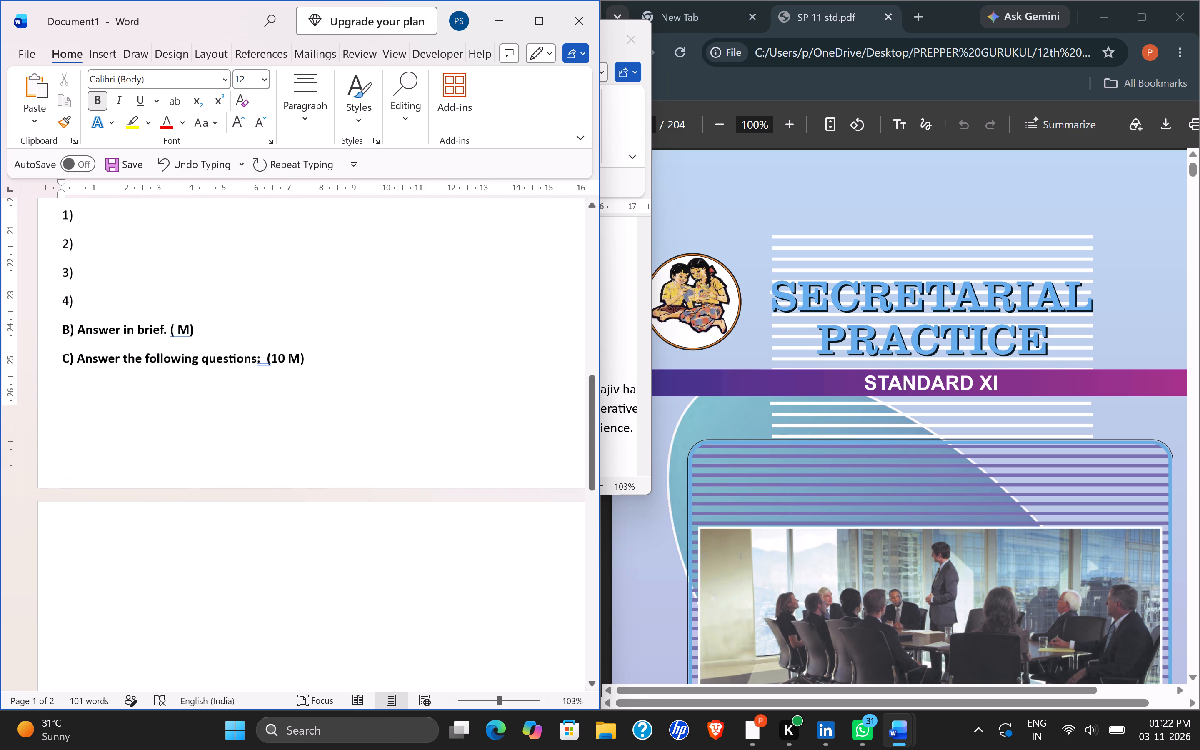
pyautogui.scroll(1, 218, 317)
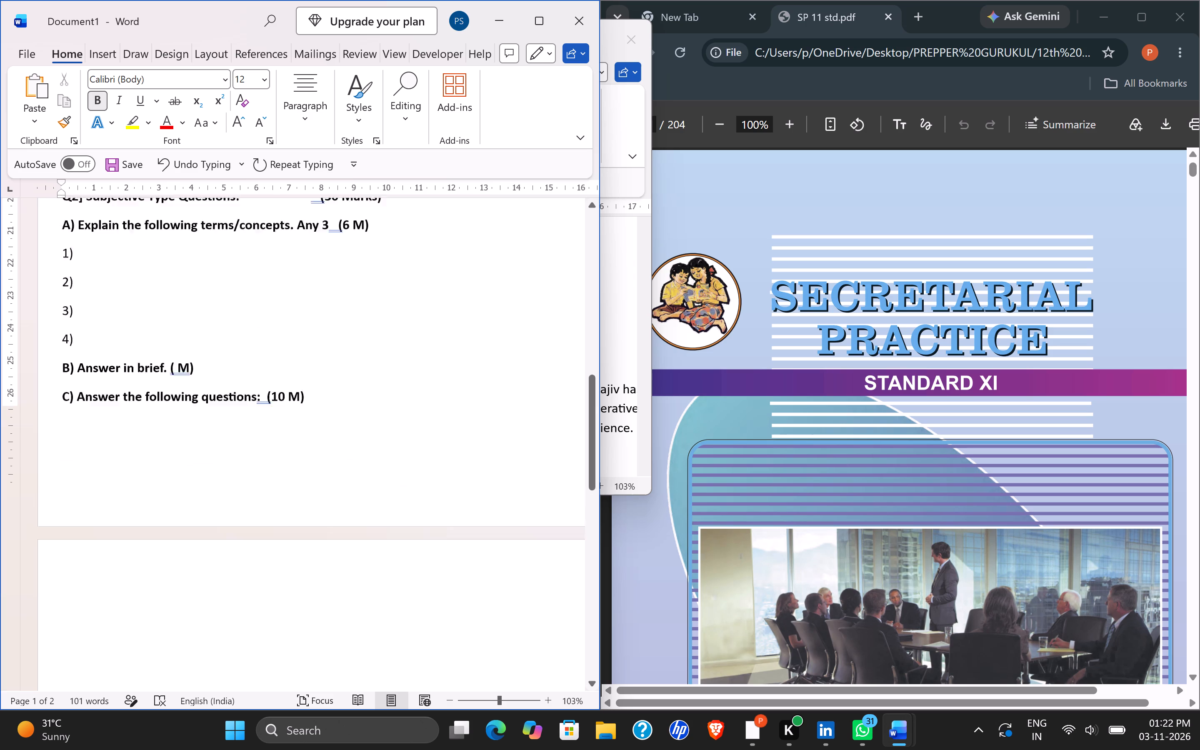
pyautogui.scroll(1, 218, 317)
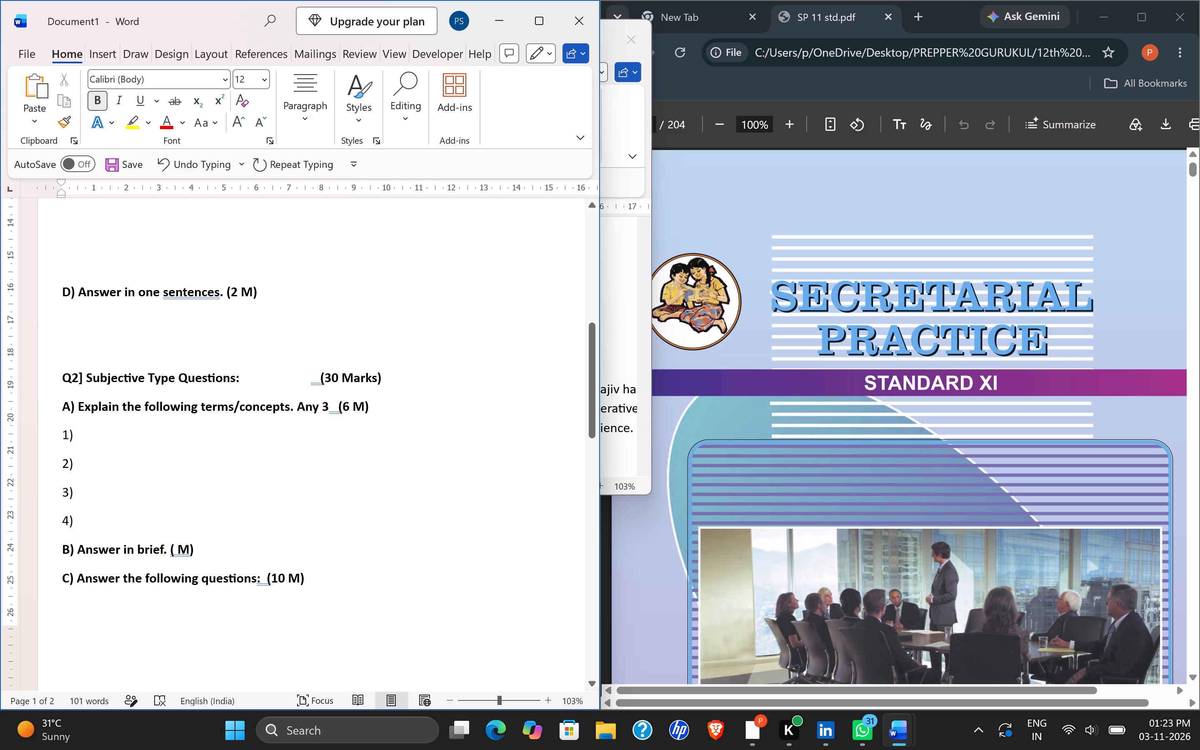
pyautogui.scroll(-1, 220, 463)
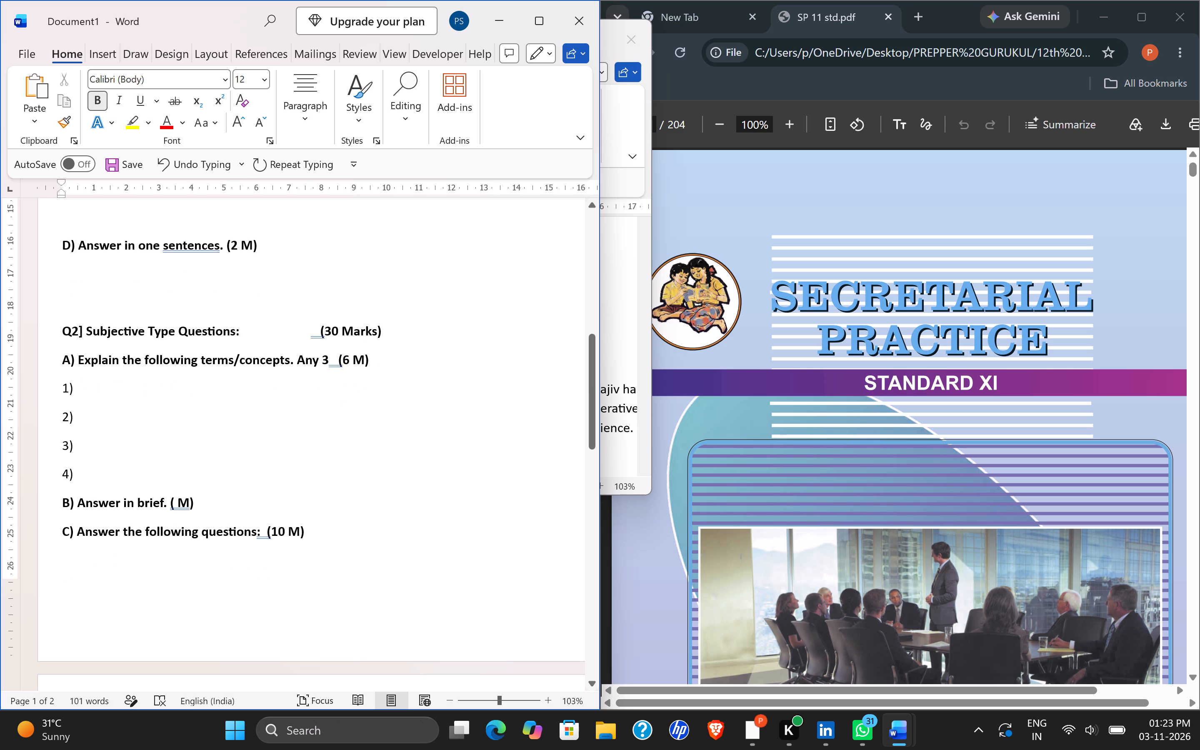
pyautogui.click(170, 505)
pyautogui.click(179, 504)
pyautogui.press('Left')
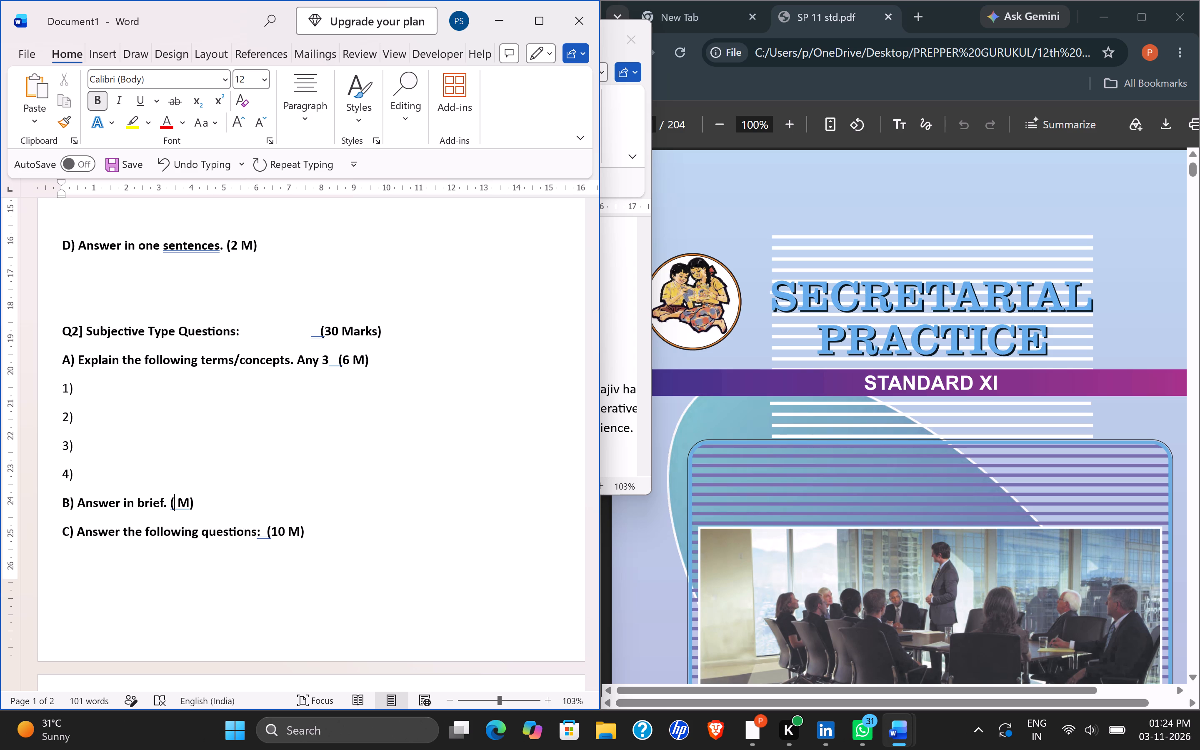
pyautogui.press('5')
# Insert "Any 2" before the marks bracket in the B) Answer in brief sub-heading.
pyautogui.click(174, 502)
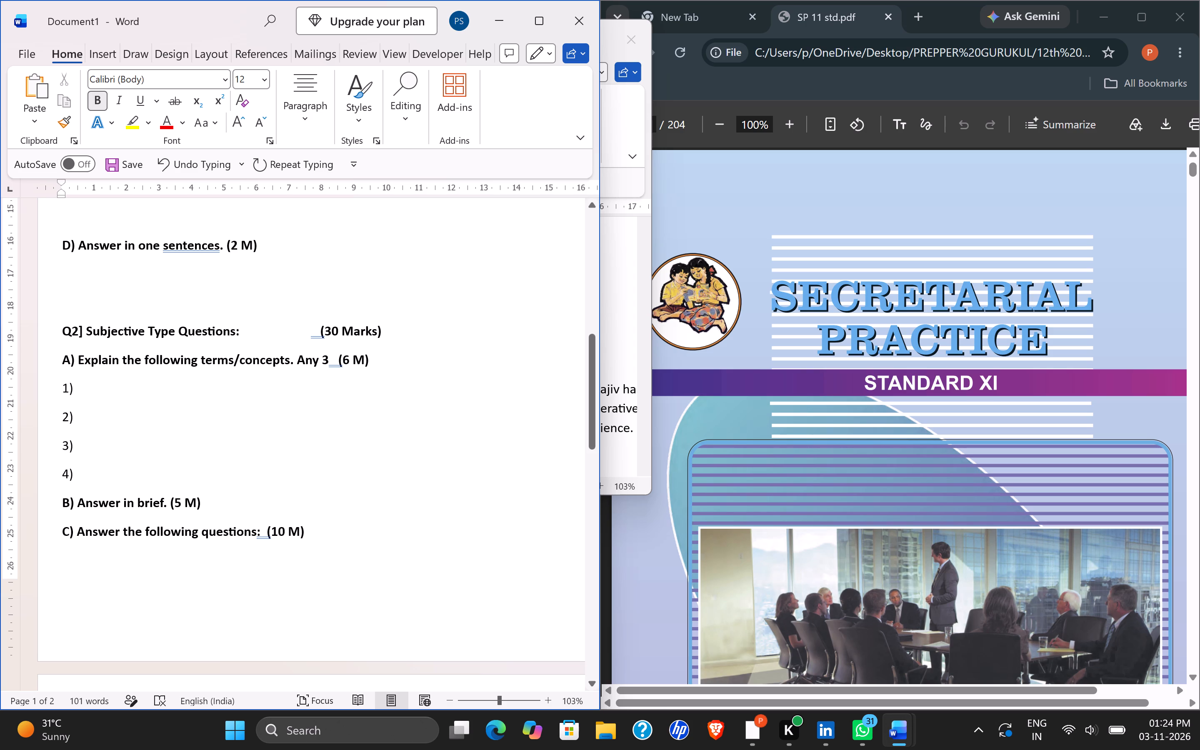
pyautogui.click(171, 503)
pyautogui.press('BackSpace')
pyautogui.press('space')
pyautogui.write('Any')
pyautogui.press('space')
pyautogui.press('2')
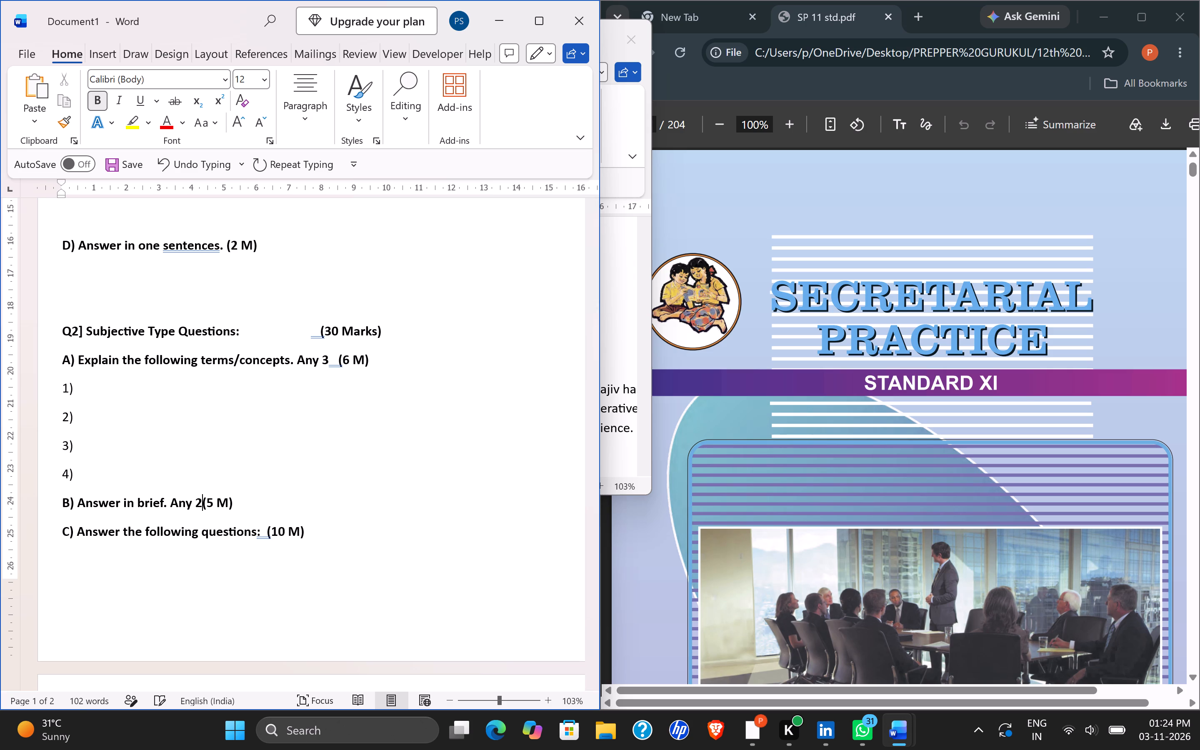
pyautogui.press('space')
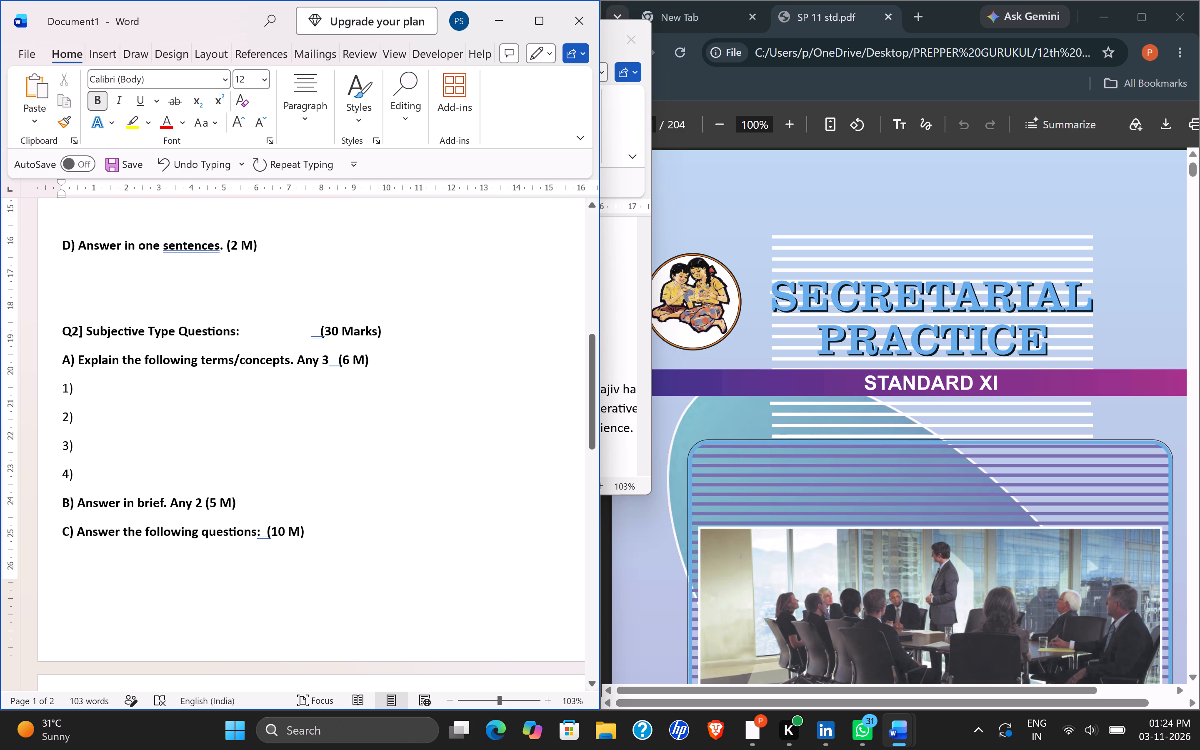
pyautogui.scroll(-1, 275, 535)
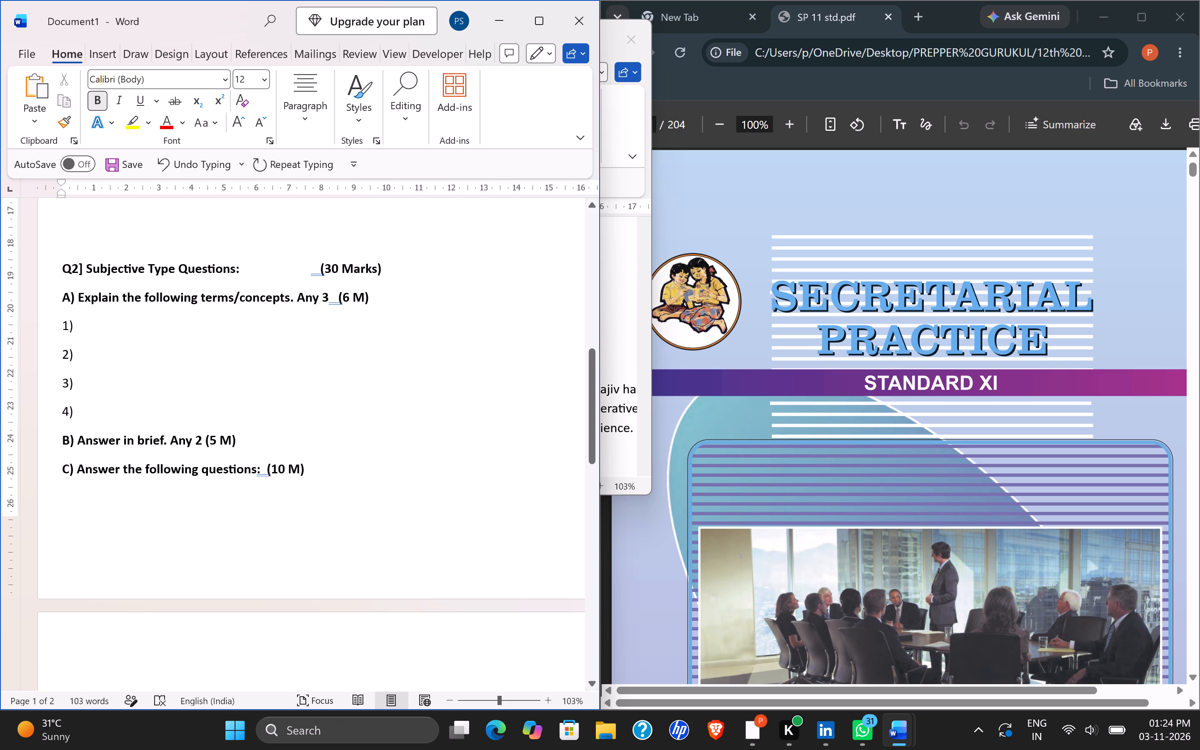